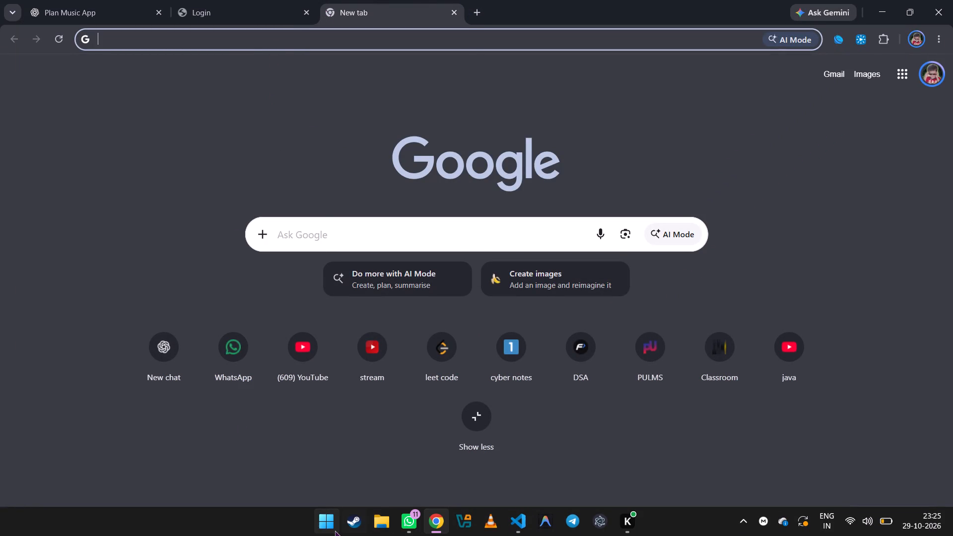
Search the computer for the Paint app and open it with a blank canvas.
click(335, 530)
text(pai)
key(apostrophe)
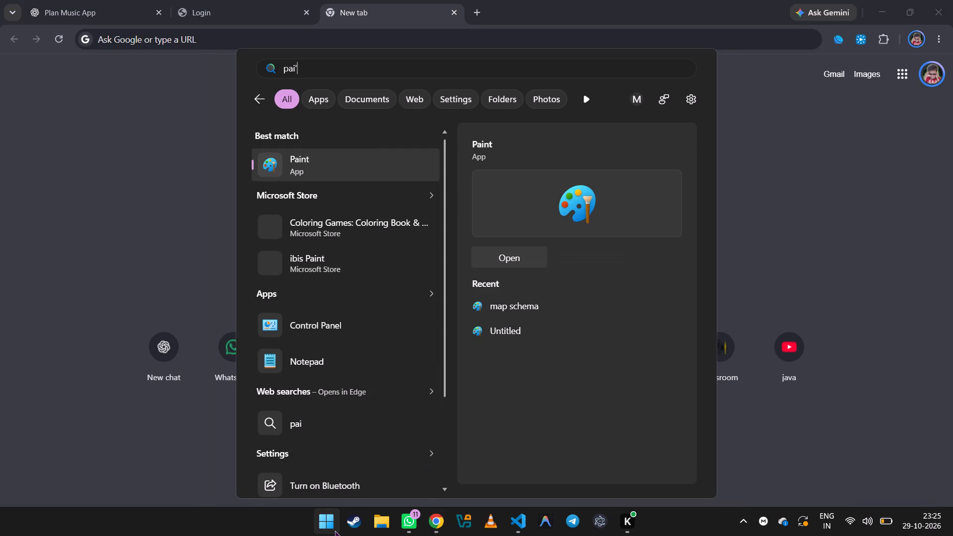
key(Return)
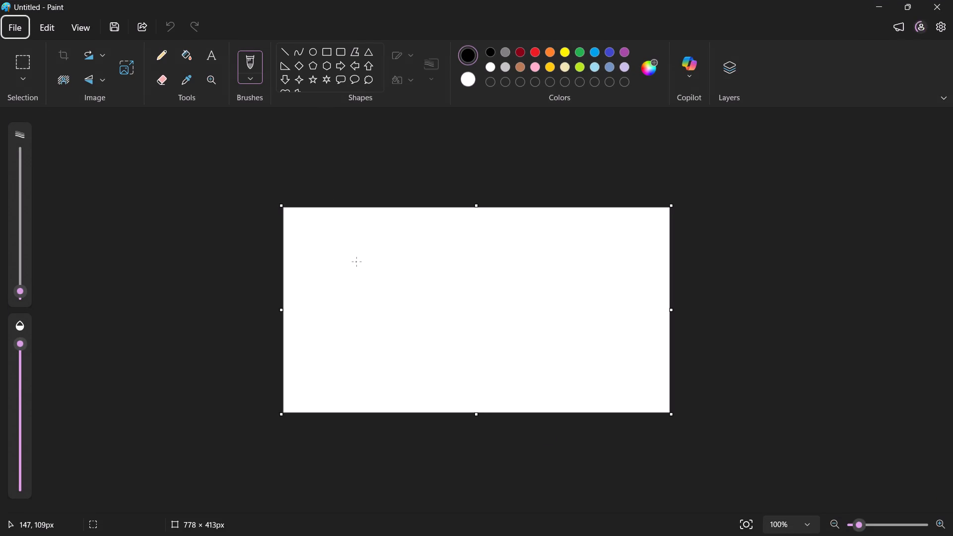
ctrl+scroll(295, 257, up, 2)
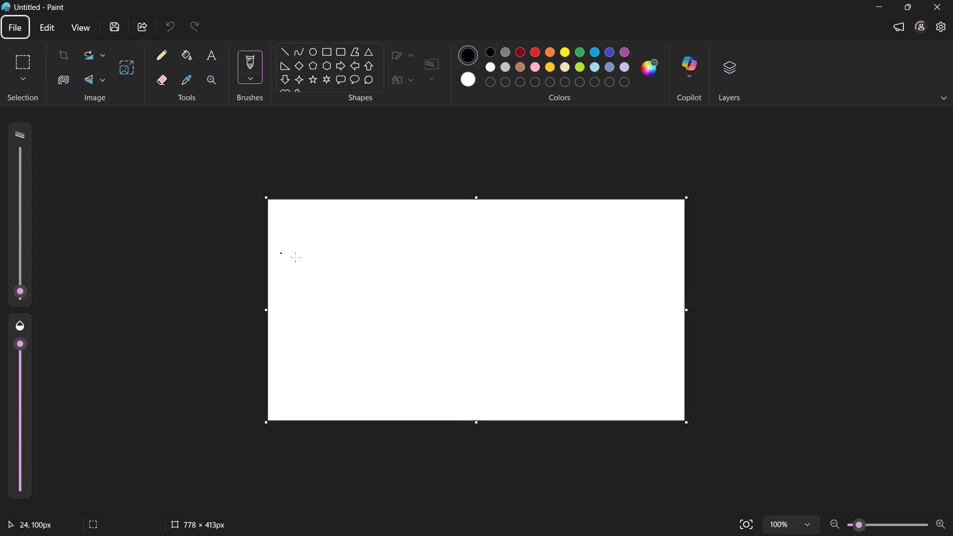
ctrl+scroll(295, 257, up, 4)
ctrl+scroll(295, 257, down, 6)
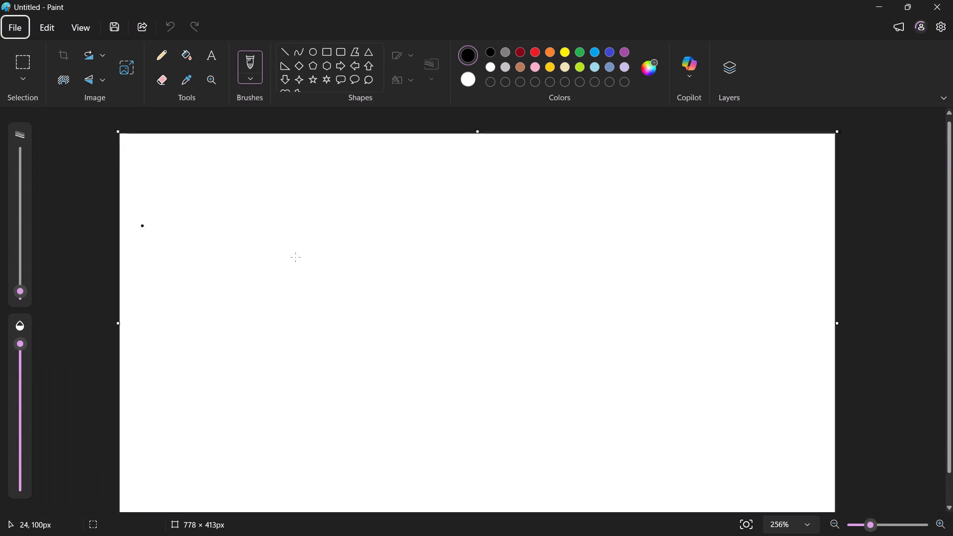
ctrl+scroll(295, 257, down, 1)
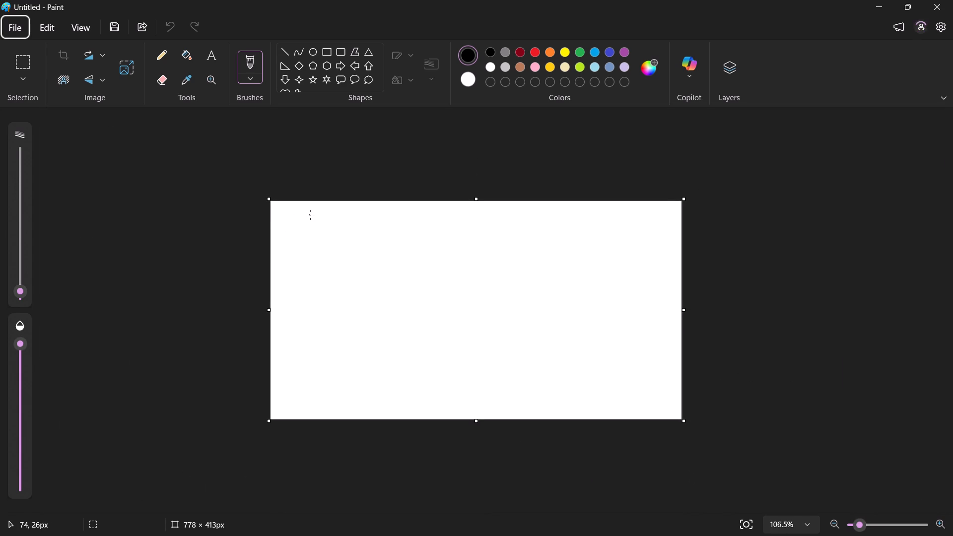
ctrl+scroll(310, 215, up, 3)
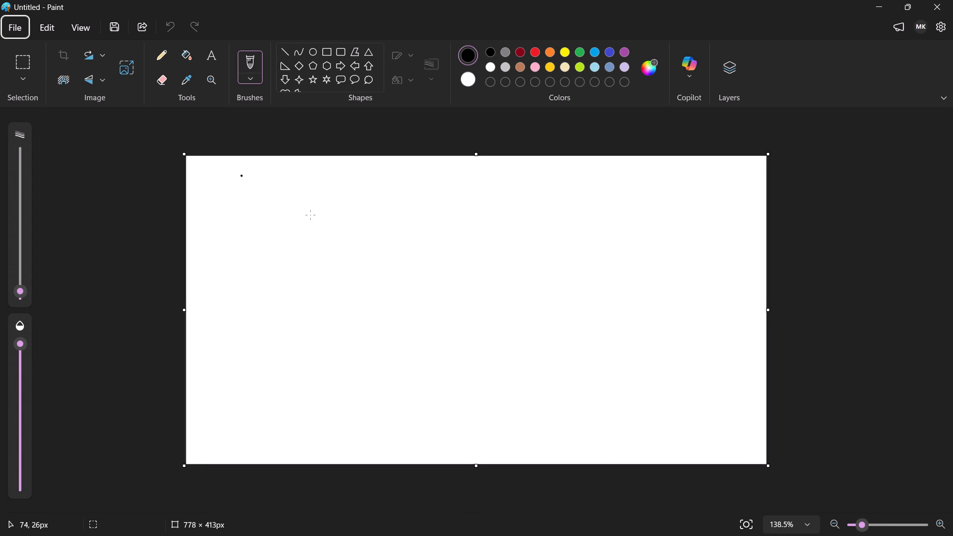
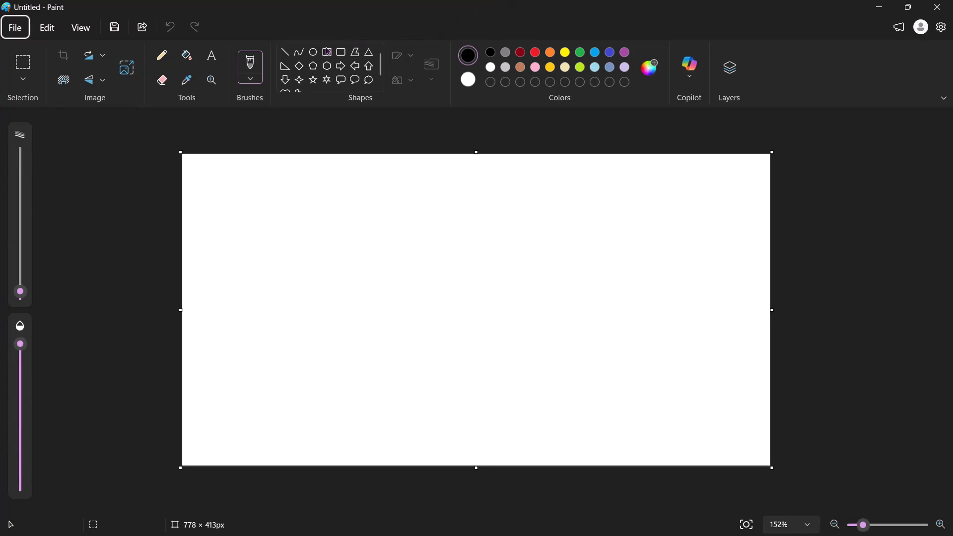
Draw a black-outlined rectangle about 224 × 400 px along the canvas's left side, starting near its top-left corner.
click(324, 50)
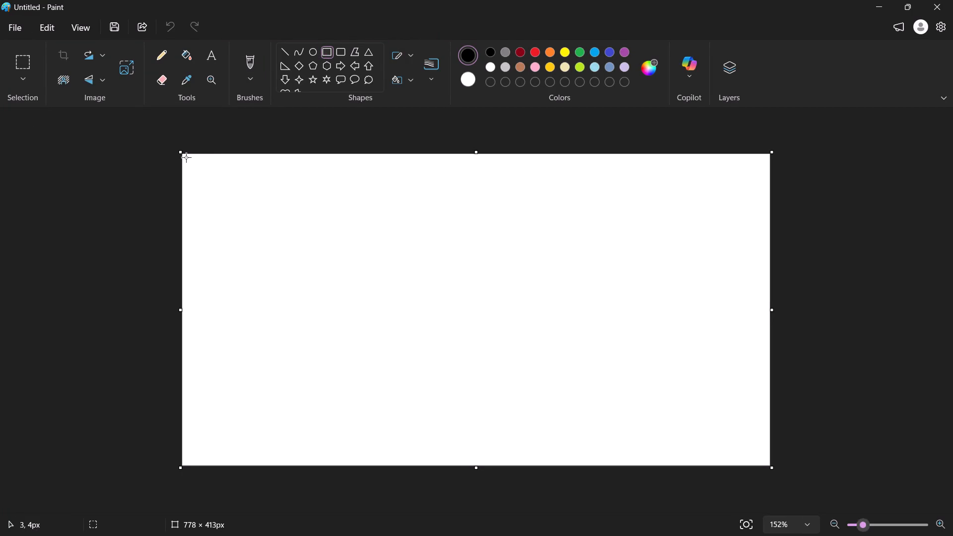
drag(186, 157, 273, 301)
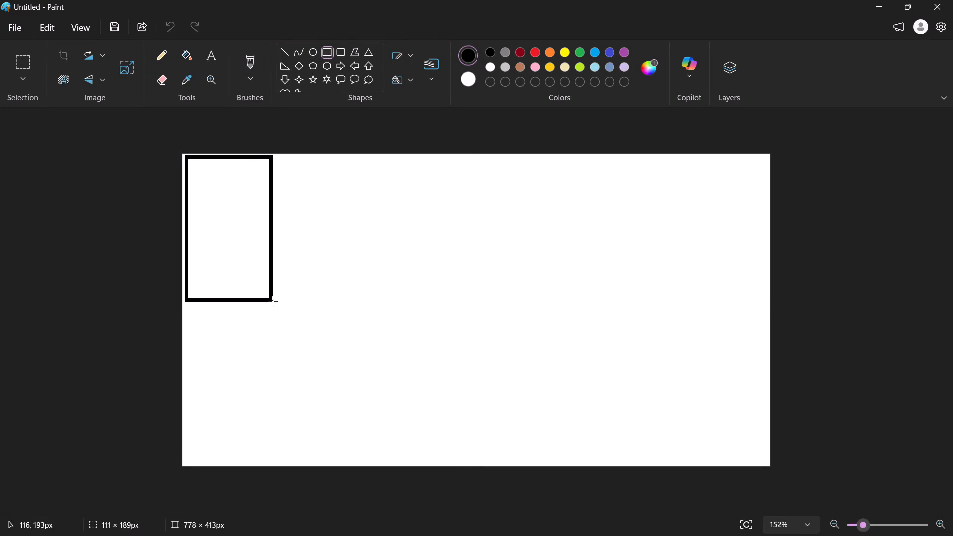
drag(273, 301, 292, 360)
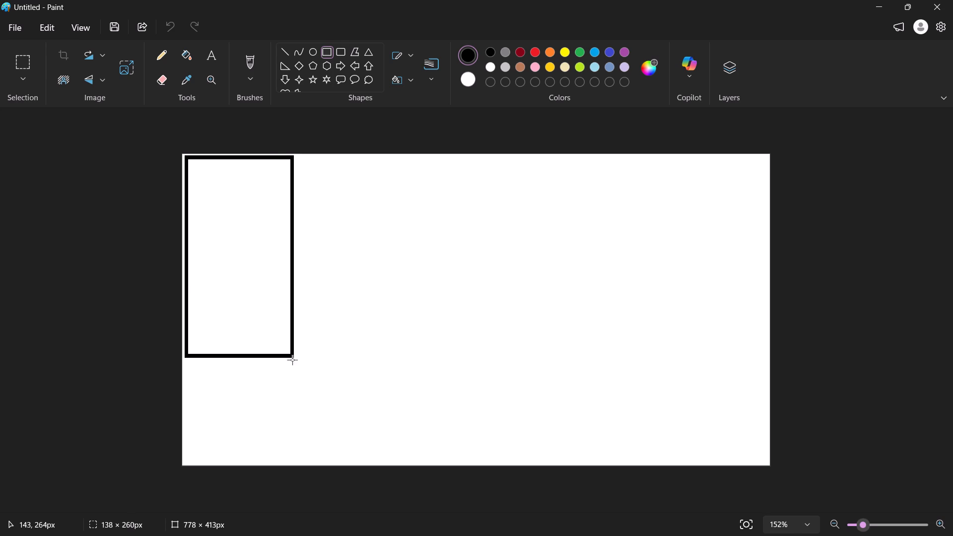
drag(292, 360, 363, 454)
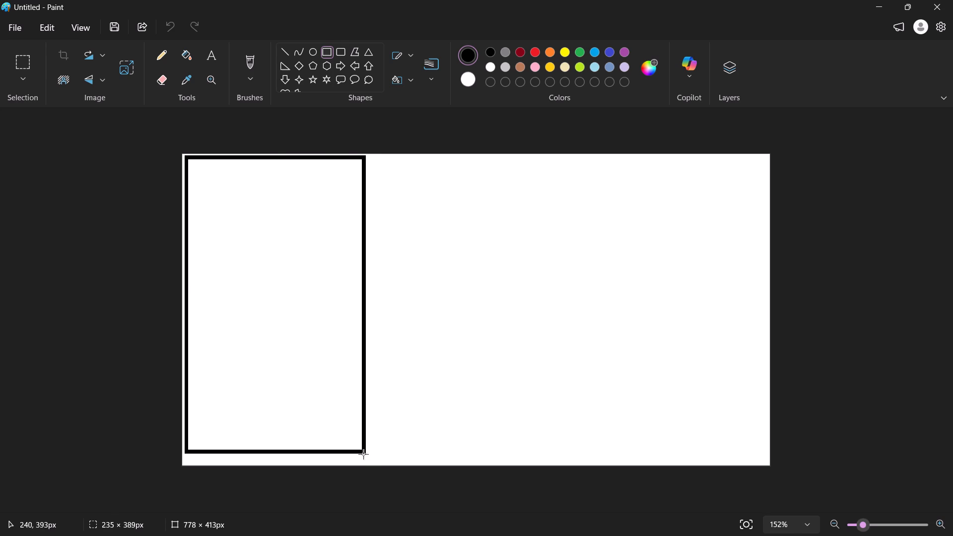
drag(363, 454, 356, 456)
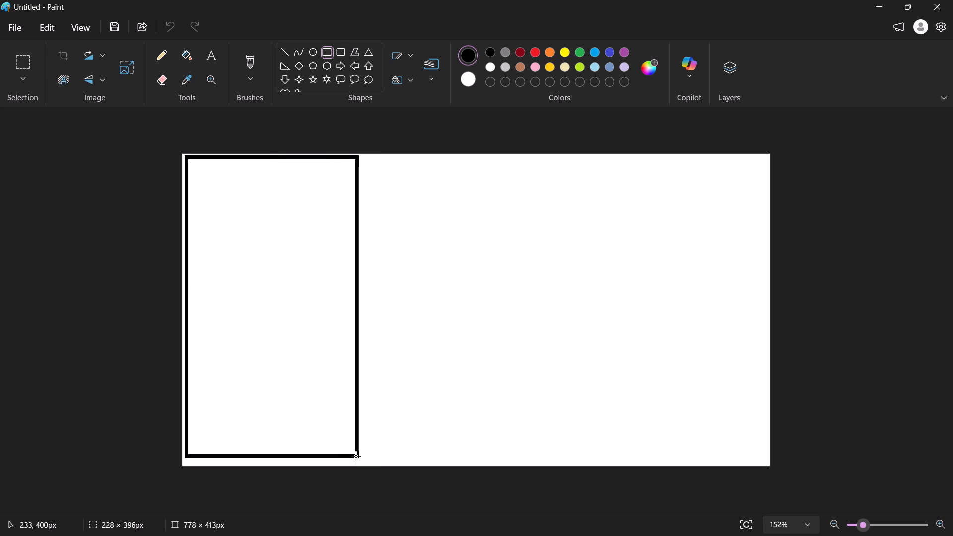
drag(356, 456, 356, 460)
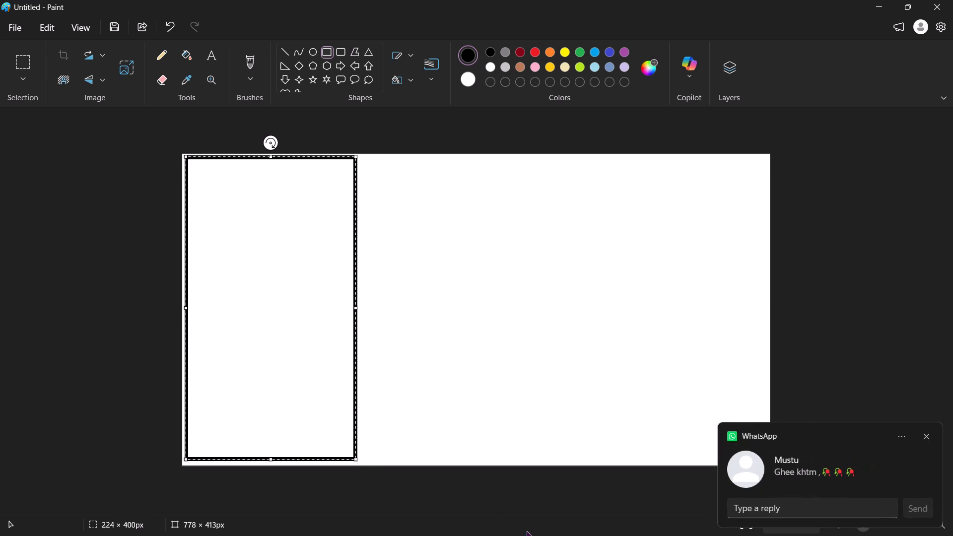
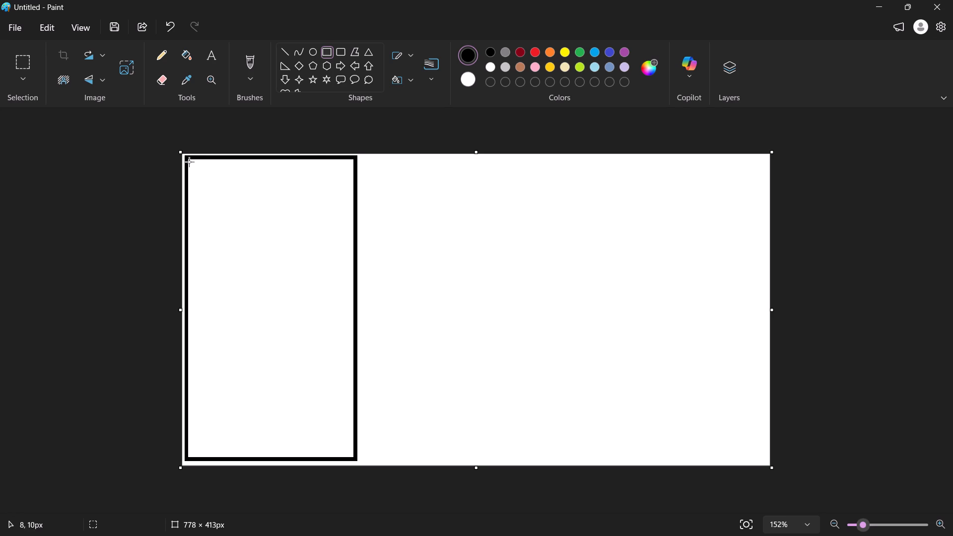
Draw a black-outlined rectangle about 206 × 38 px and place it inside the tall rectangle, just above its bottom edge.
drag(192, 162, 348, 188)
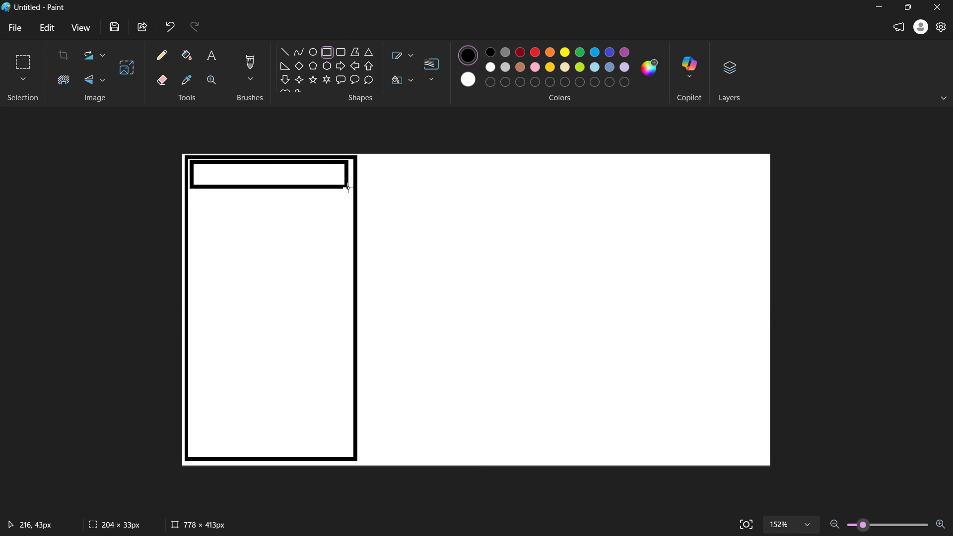
drag(348, 188, 346, 191)
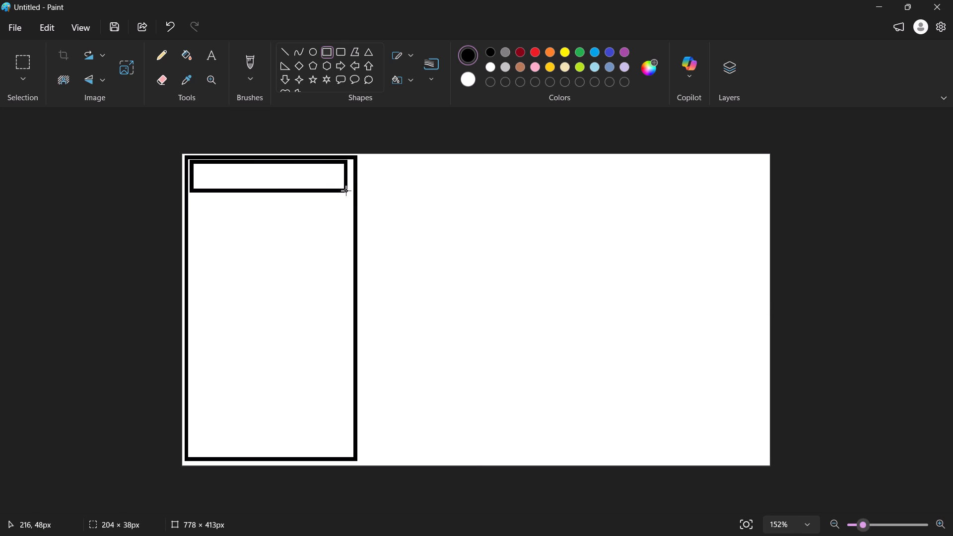
drag(346, 191, 347, 191)
drag(318, 184, 320, 459)
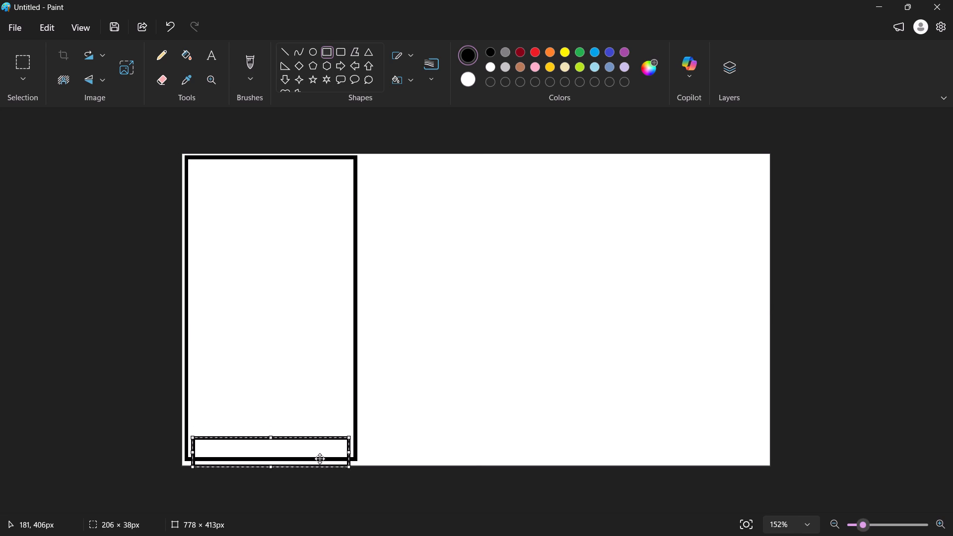
drag(320, 459, 320, 446)
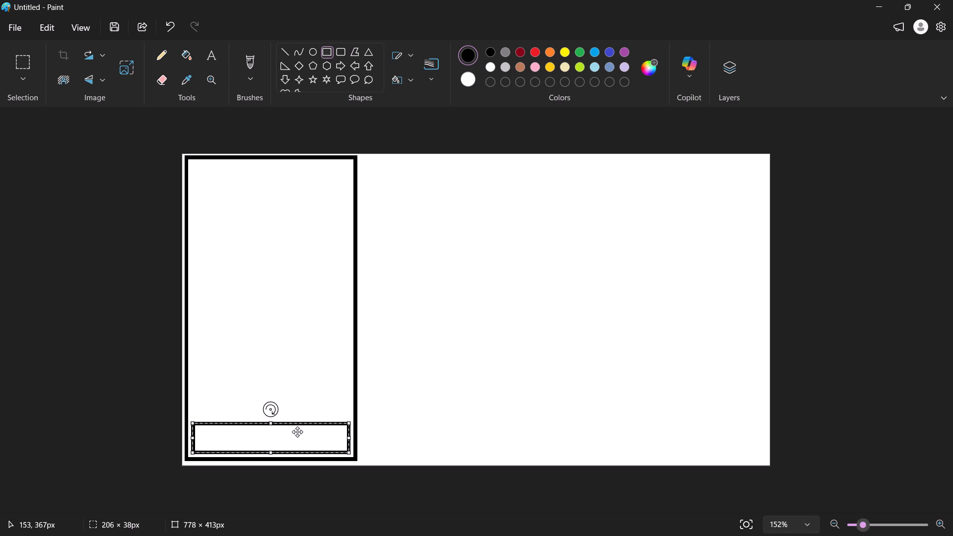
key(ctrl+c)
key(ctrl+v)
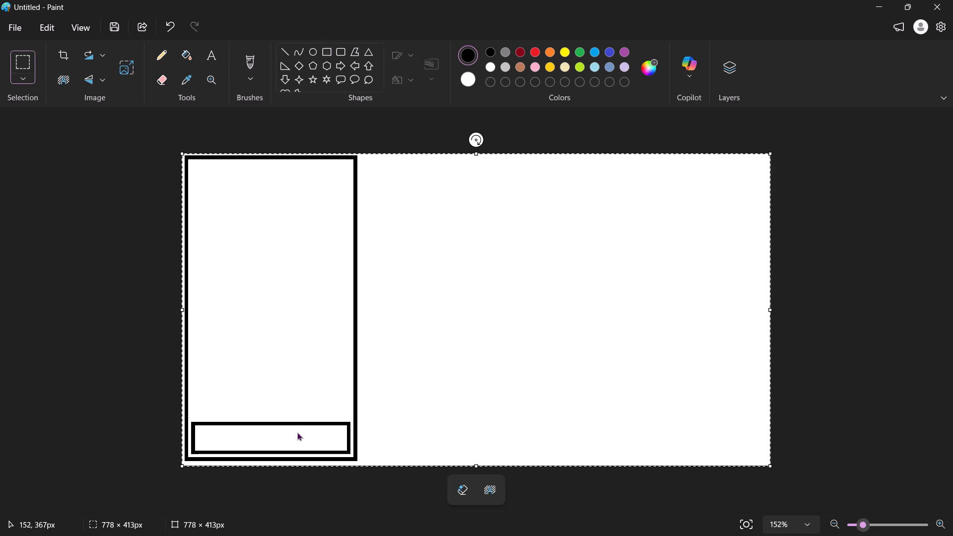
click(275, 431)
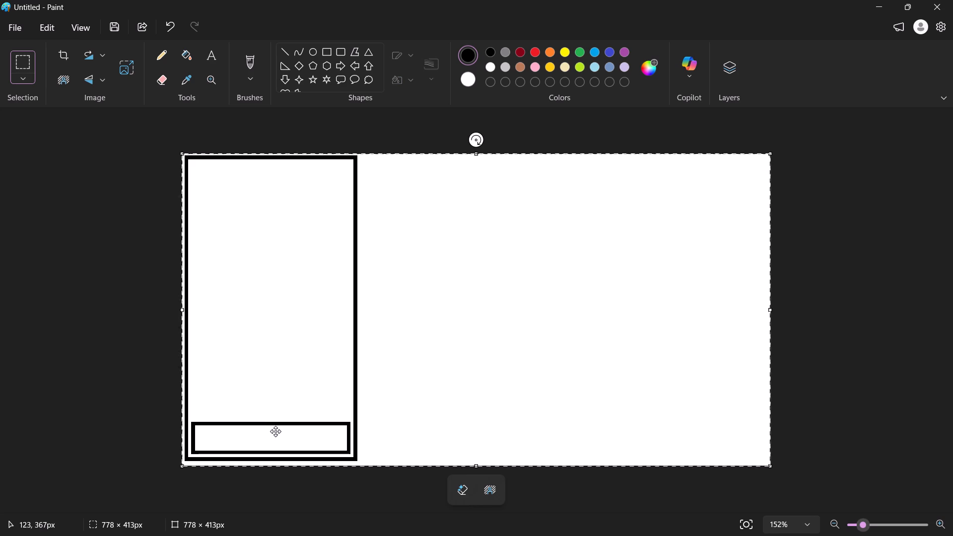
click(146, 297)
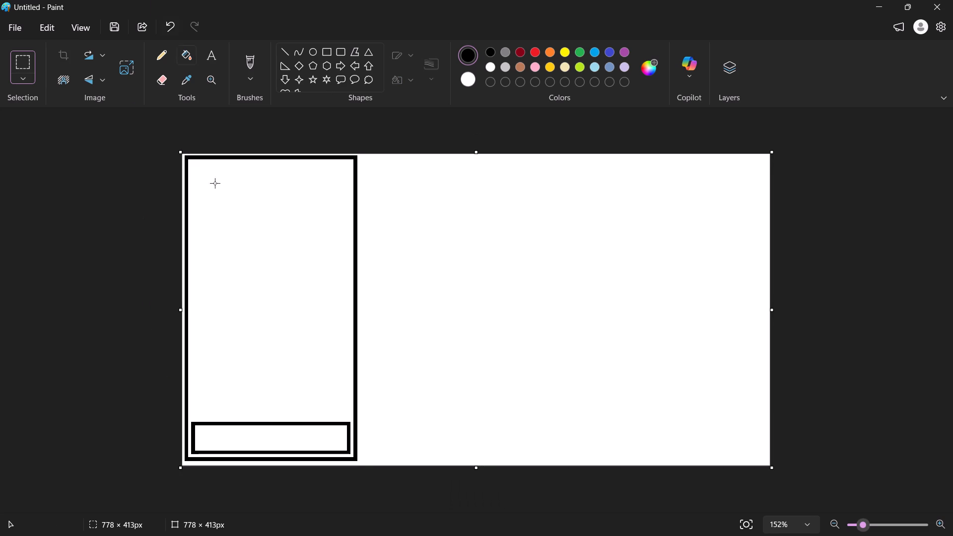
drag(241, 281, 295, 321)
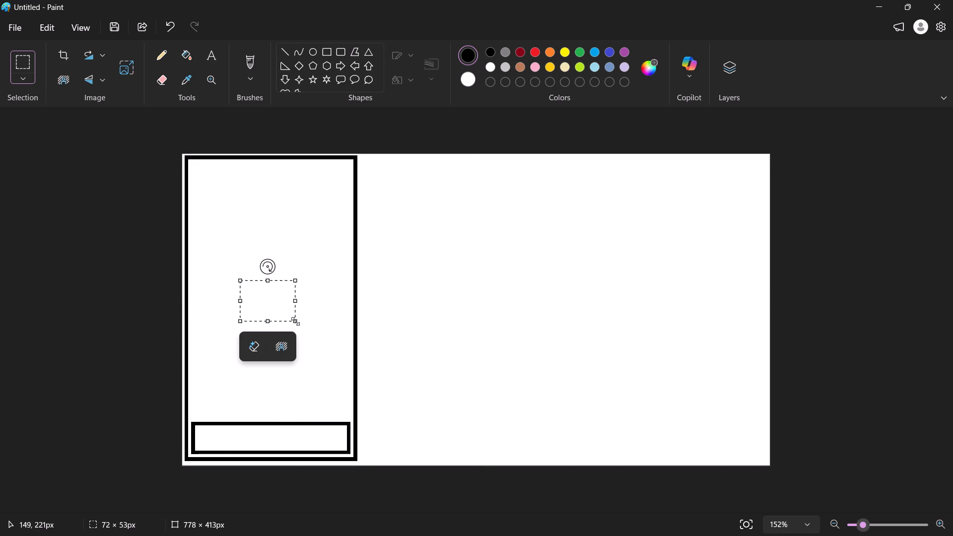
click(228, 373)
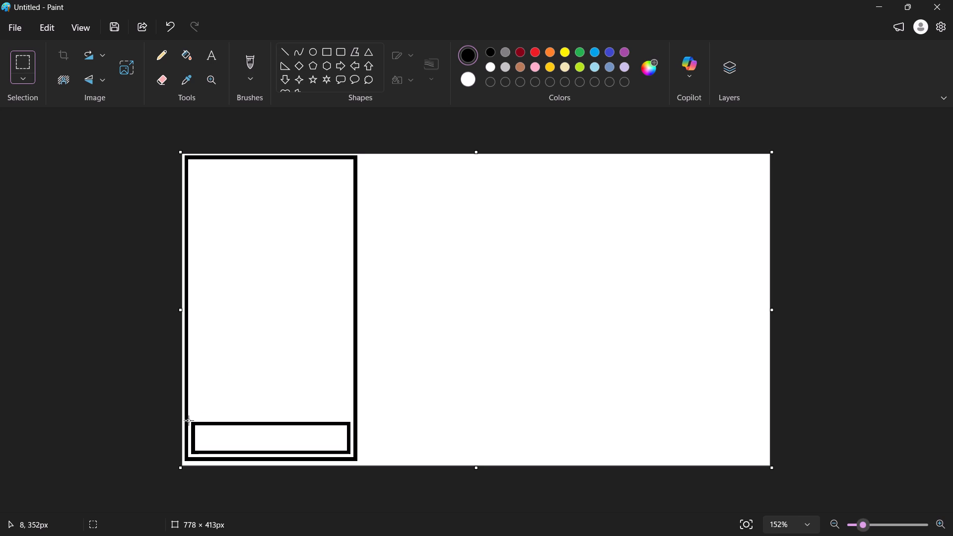
Copy the small bottom rectangle with a selection of about 213 × 47 px and place the duplicate directly above it, aligned.
drag(191, 420, 283, 469)
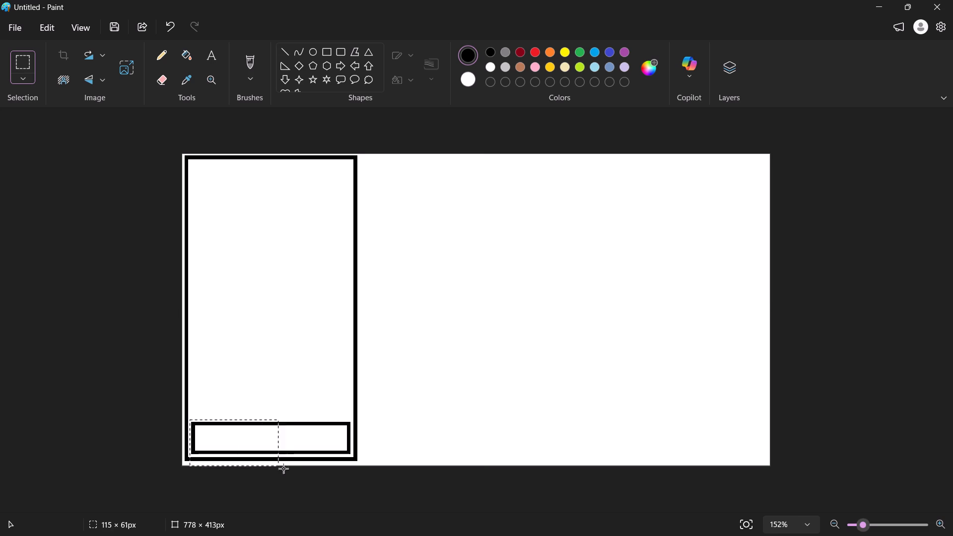
drag(283, 469, 344, 458)
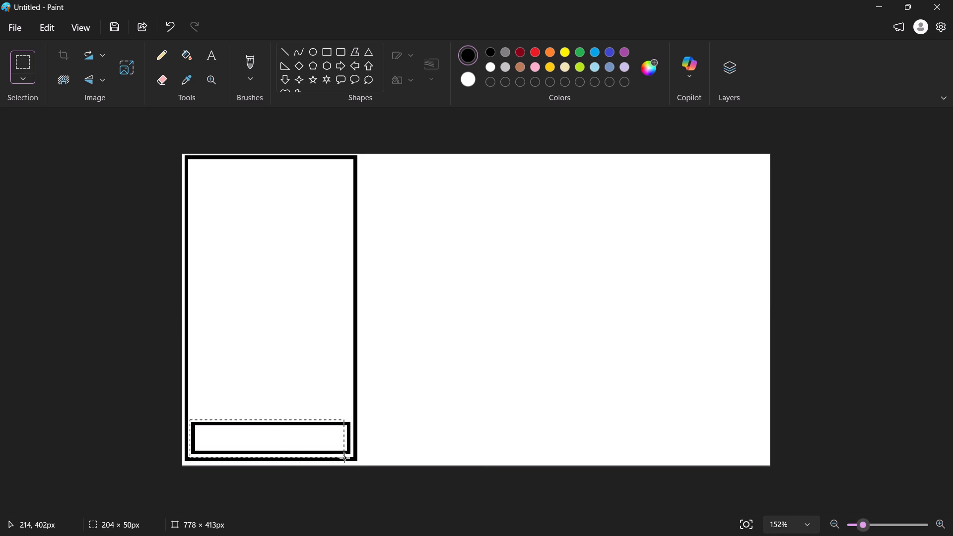
drag(344, 458, 351, 458)
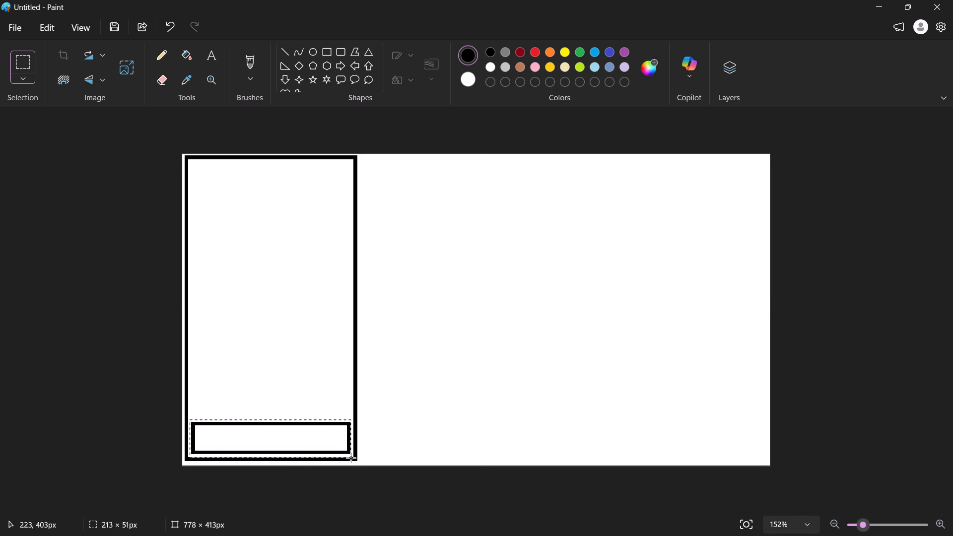
drag(351, 458, 351, 457)
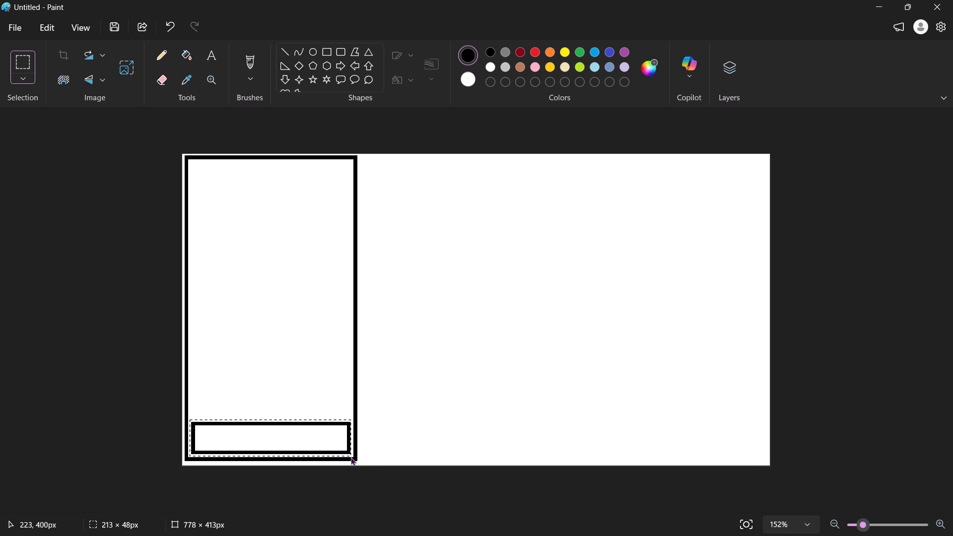
drag(351, 457, 350, 455)
drag(350, 455, 352, 457)
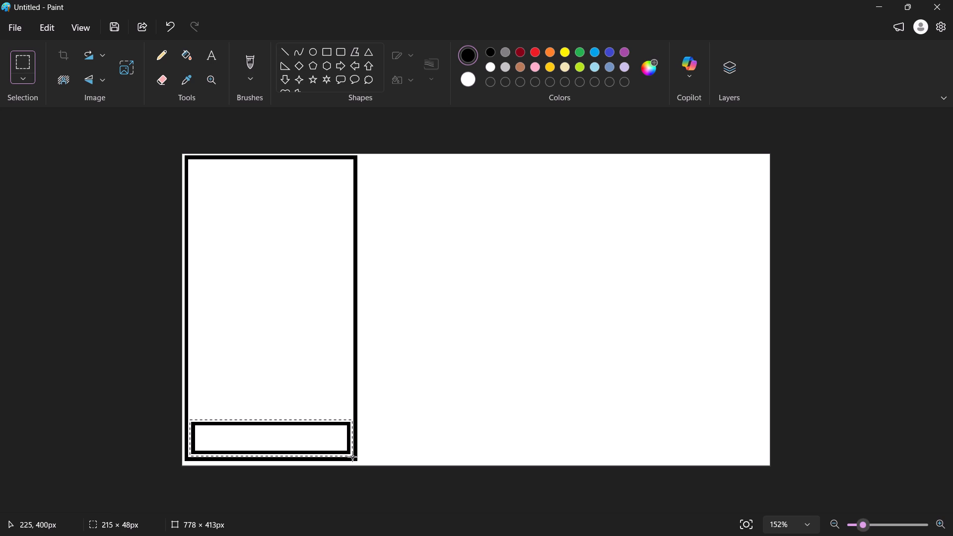
drag(352, 457, 351, 456)
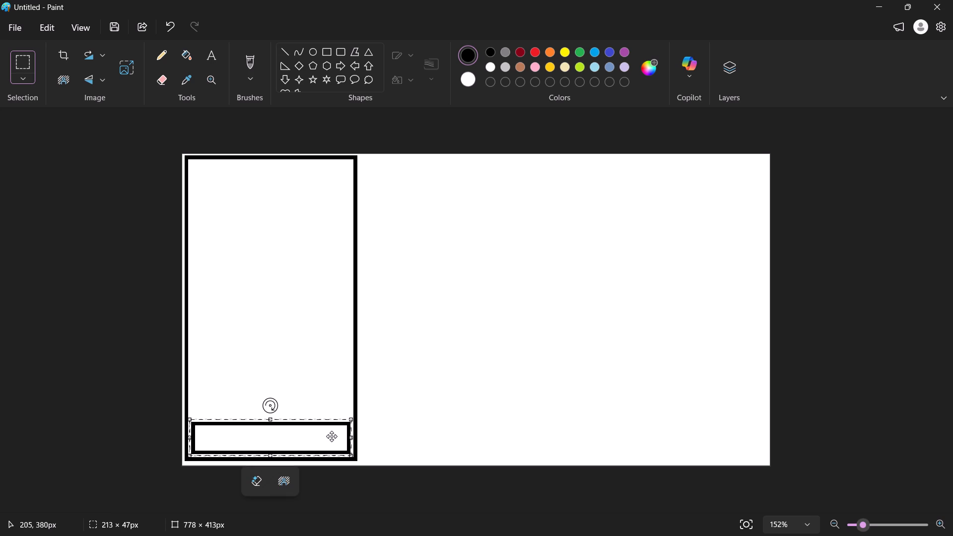
key(ctrl+c)
key(ctrl+v)
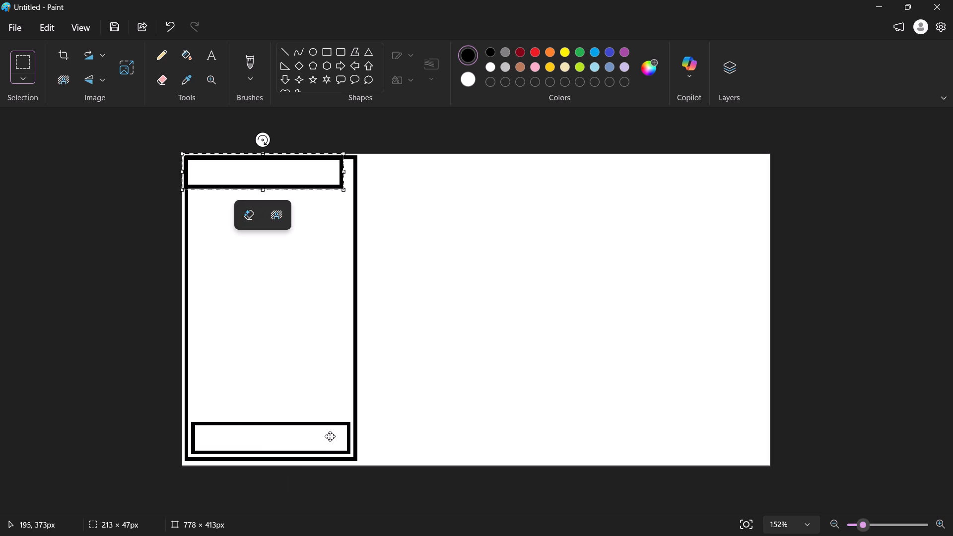
drag(278, 166, 283, 424)
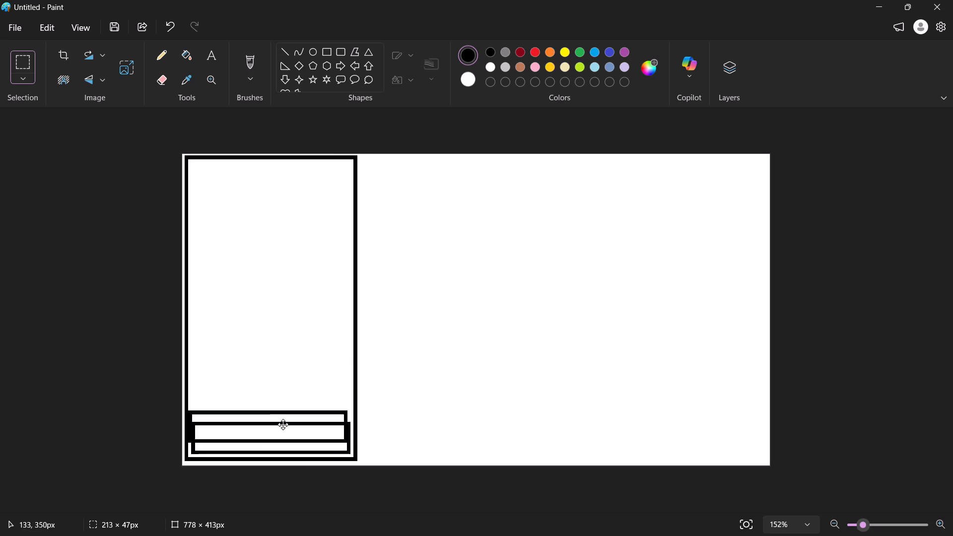
drag(283, 424, 286, 395)
Paste another copy of the small rectangle and align it directly above the upper one in the stack.
key(ctrl+v)
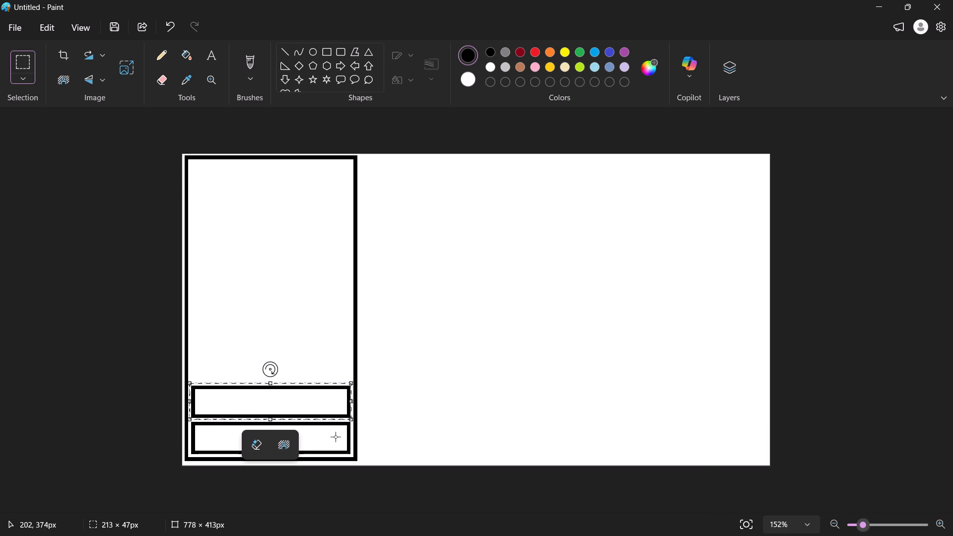
drag(305, 169, 324, 268)
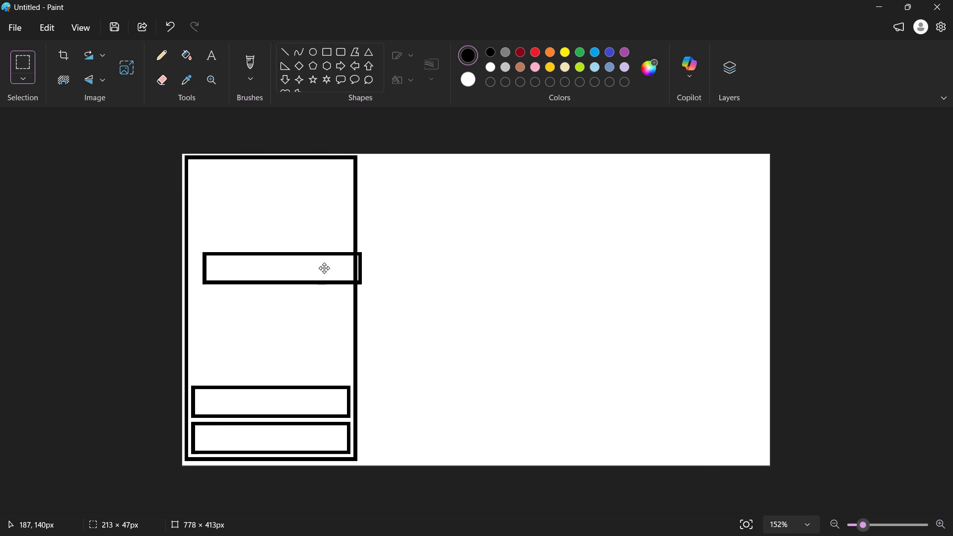
drag(324, 268, 308, 358)
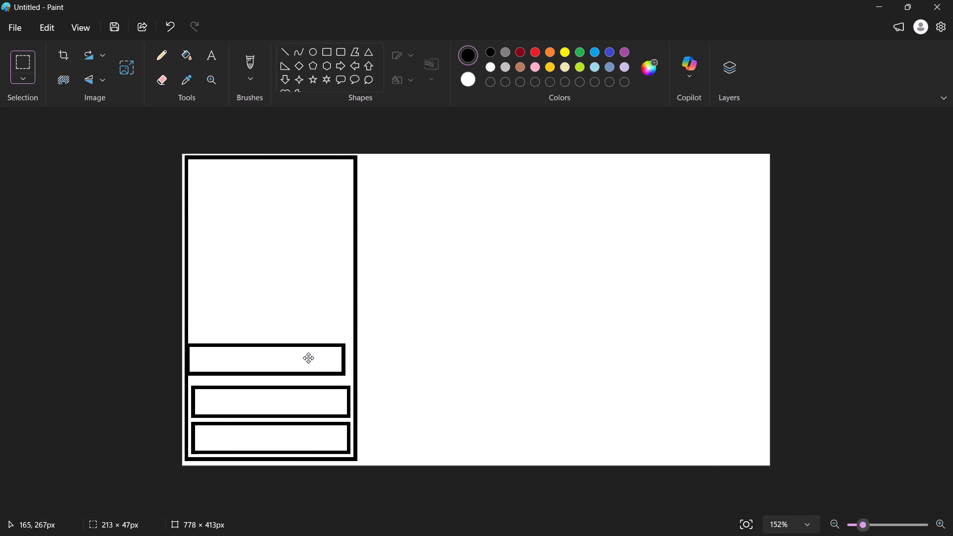
drag(308, 358, 314, 362)
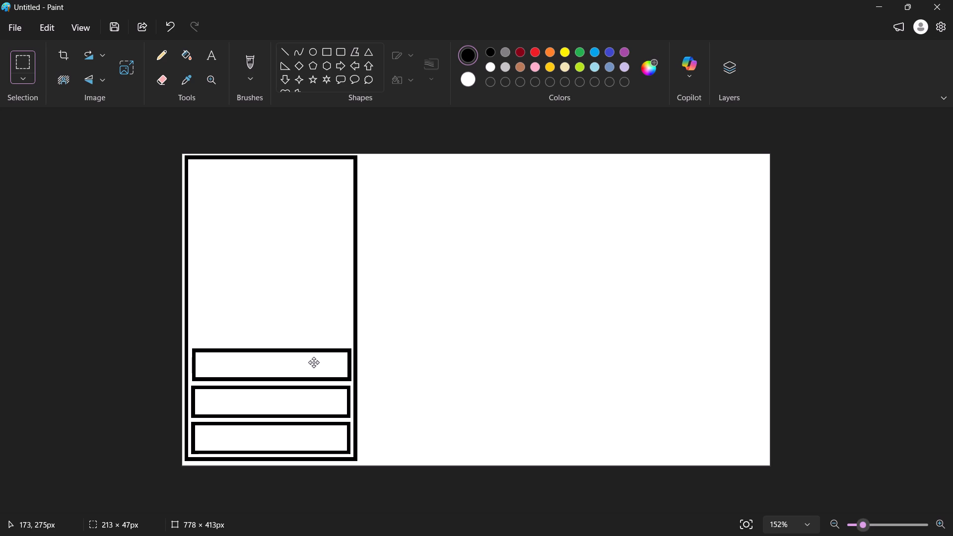
drag(314, 362, 315, 362)
drag(315, 362, 313, 363)
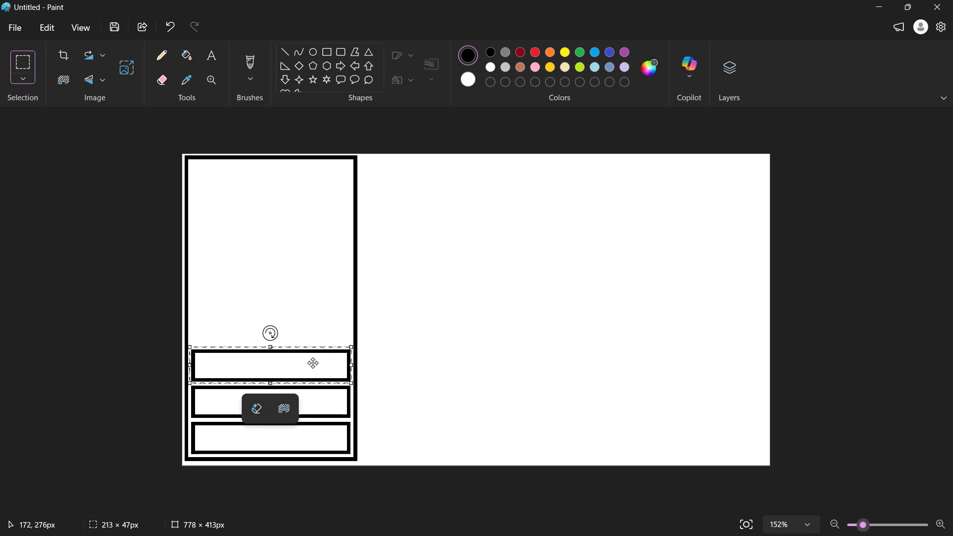
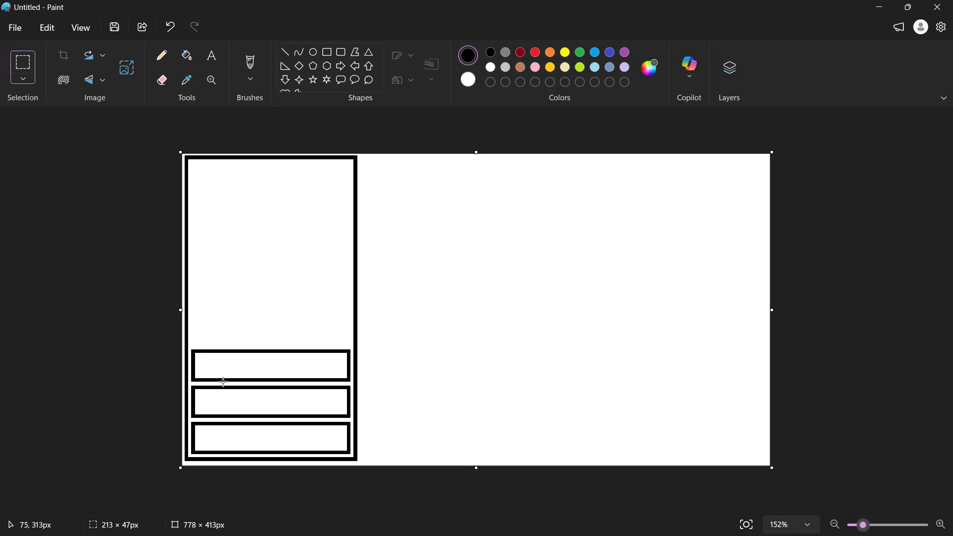
Undo the placement of the third small rectangle at the top of the stack.
key(ctrl+z)
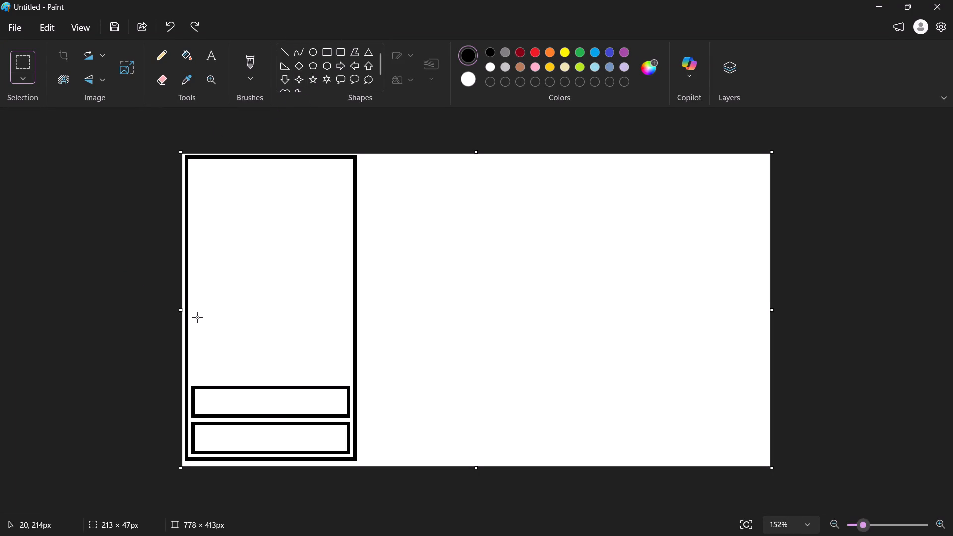
Draw a black-outlined rectangle about 206 × 130 px inside the tall rectangle, just above the two small stacked rectangles.
click(340, 51)
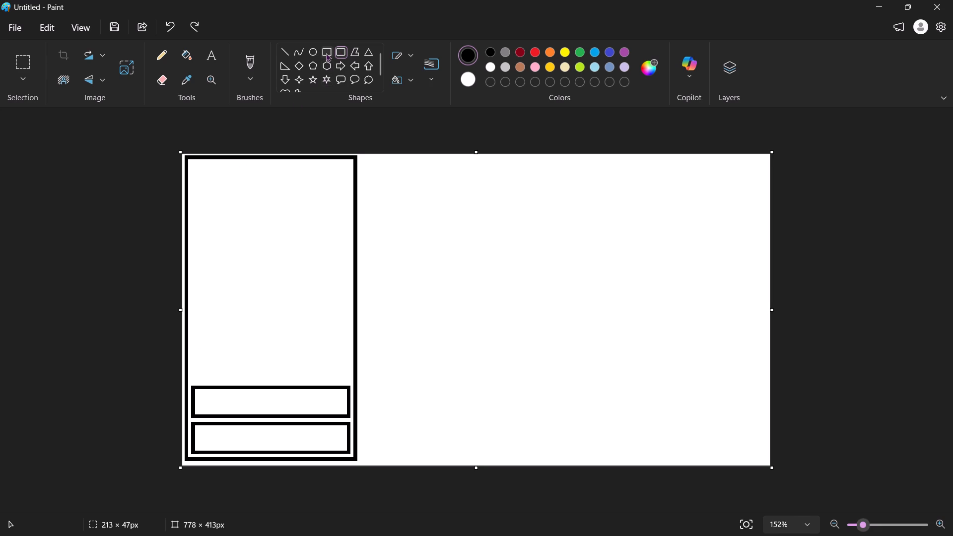
click(326, 52)
drag(191, 283, 272, 350)
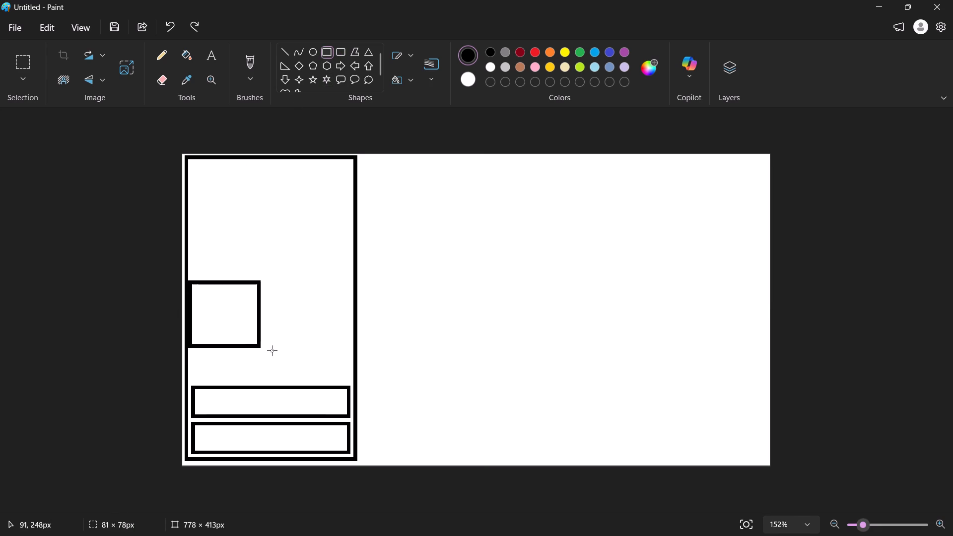
drag(272, 350, 351, 380)
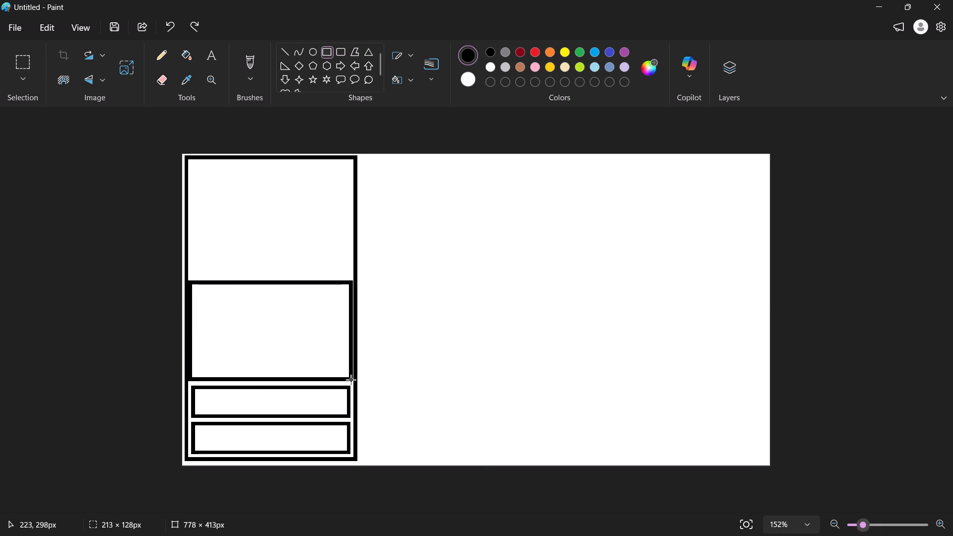
drag(351, 380, 347, 380)
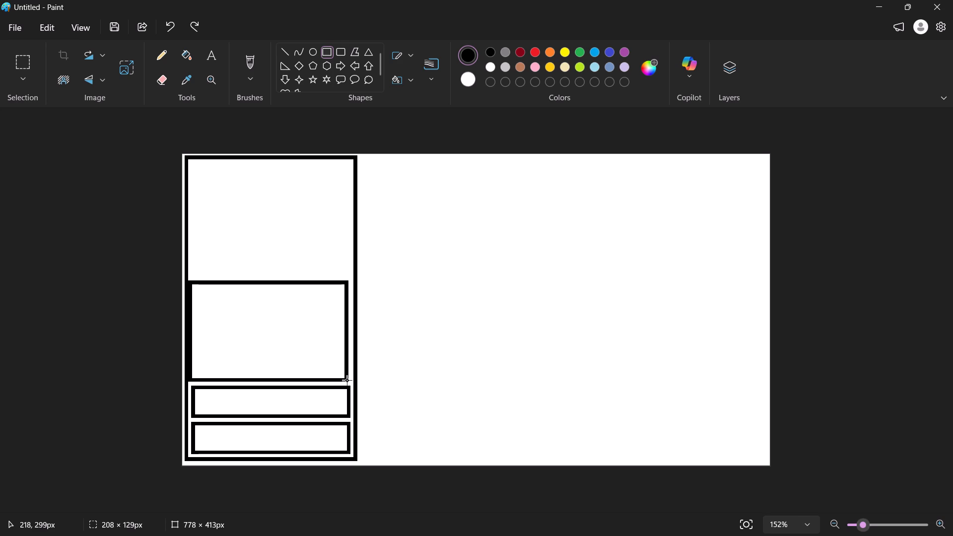
drag(347, 380, 344, 380)
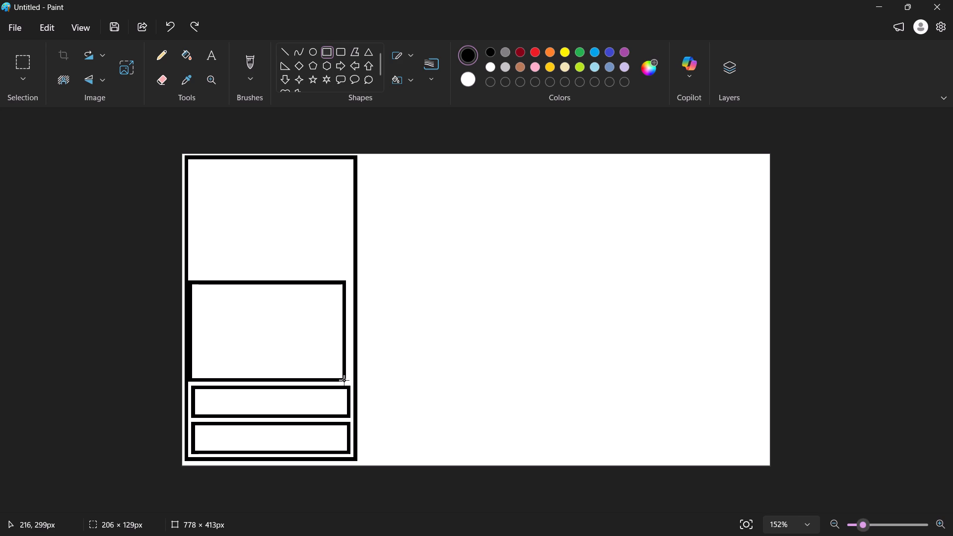
drag(344, 380, 346, 381)
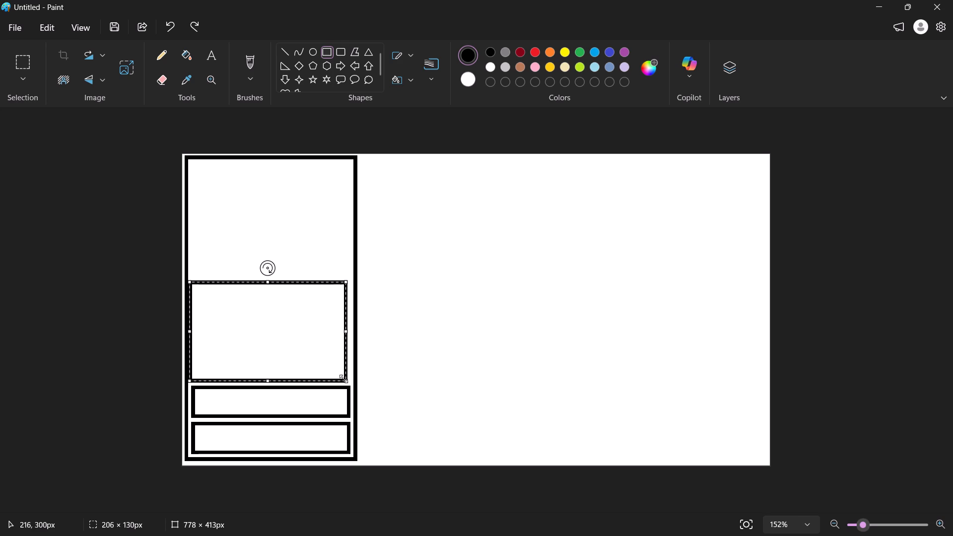
Nudge the 206 × 130 px rectangle slightly so its sides line up with the two small stacked rectangles below it.
click(308, 347)
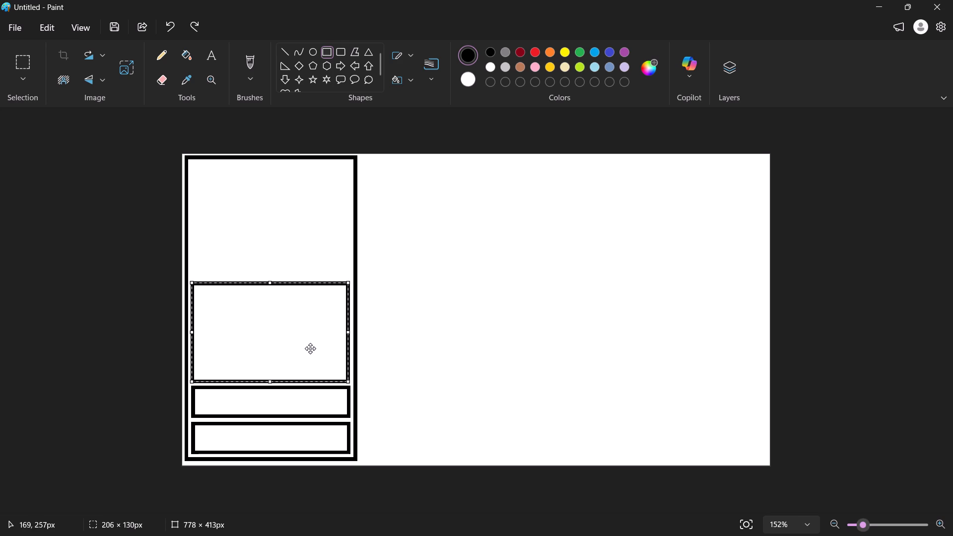
click(138, 359)
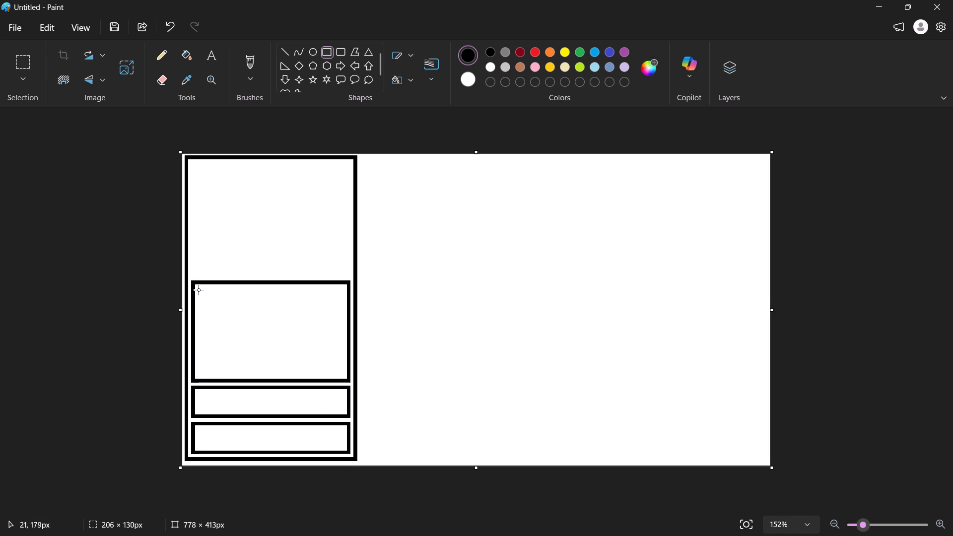
Draw a black-outlined rectangle about 100 × 110 px inside the left half of the 206 × 130 px rectangle.
drag(199, 290, 275, 372)
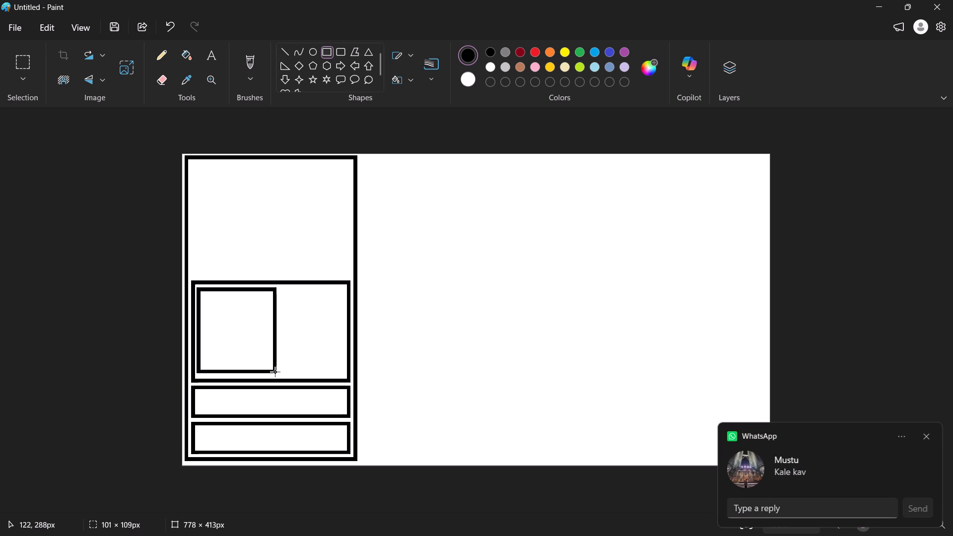
drag(275, 372, 274, 375)
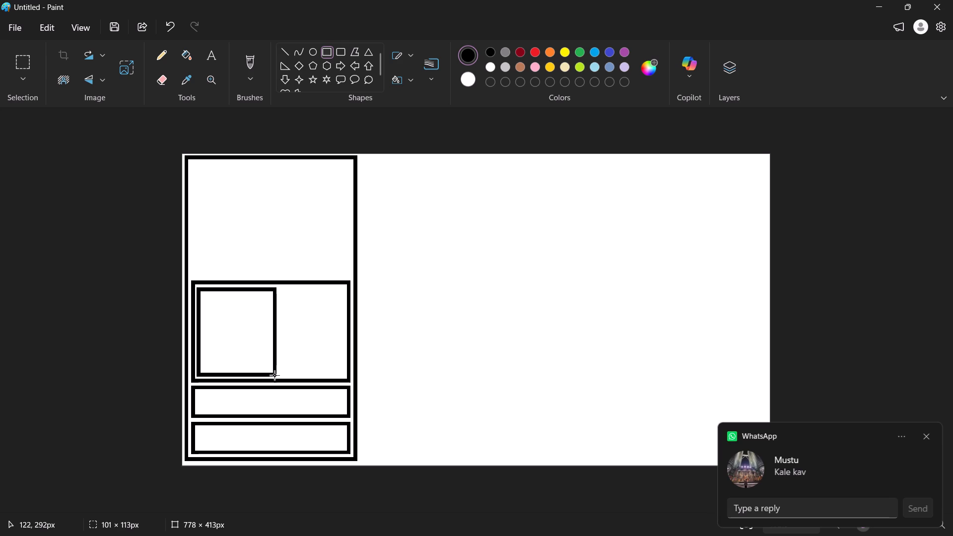
drag(274, 375, 274, 373)
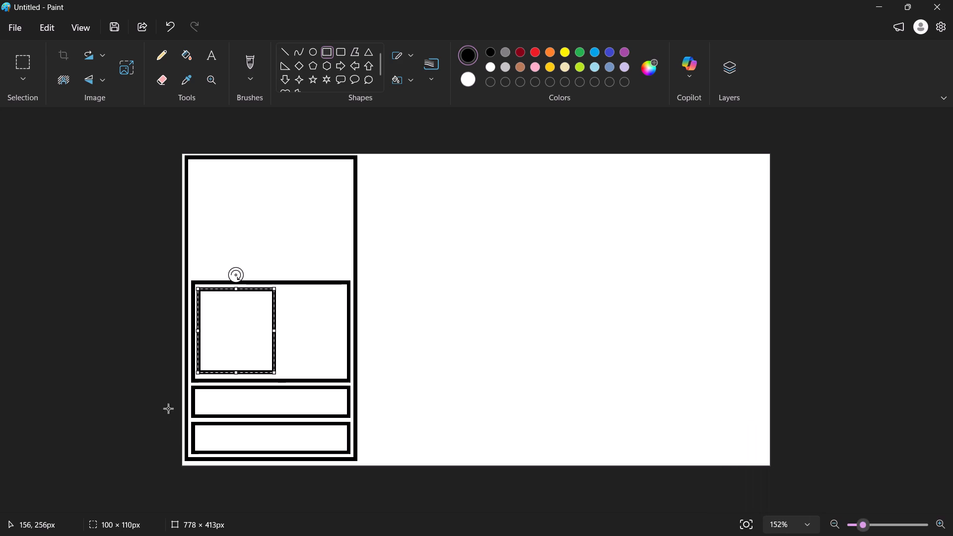
click(61, 430)
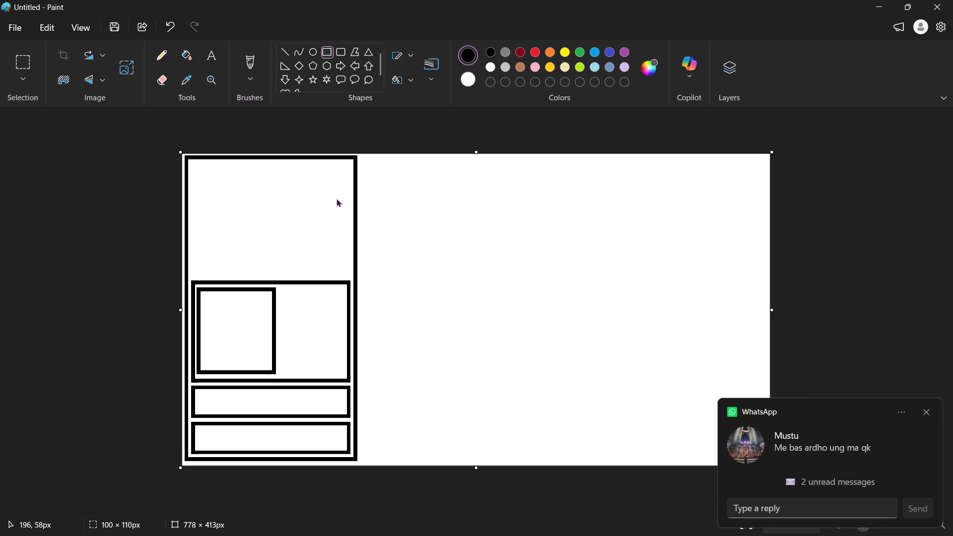
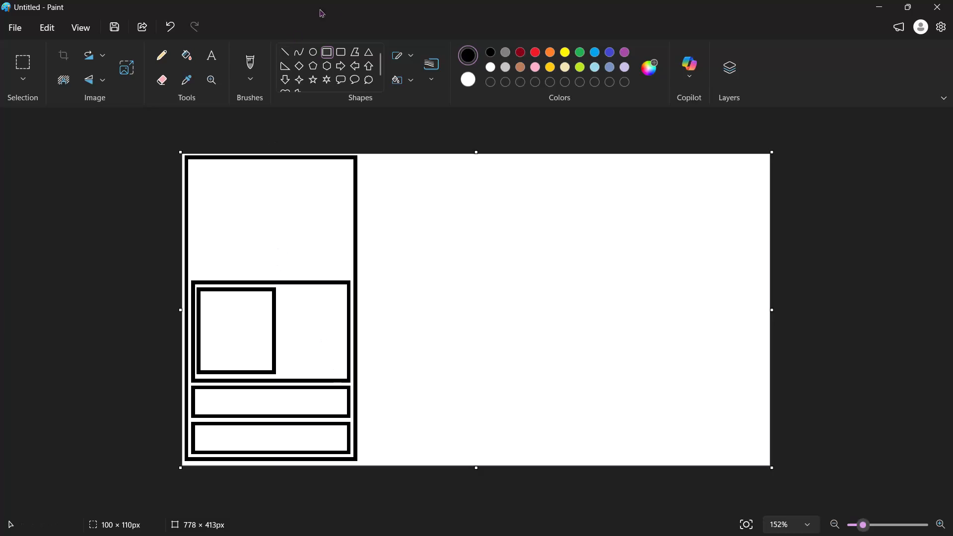
Draw a black-outlined circle about 51 × 51 px in the empty space beside the inner square, inside the rectangle above the small stacked ones.
click(314, 44)
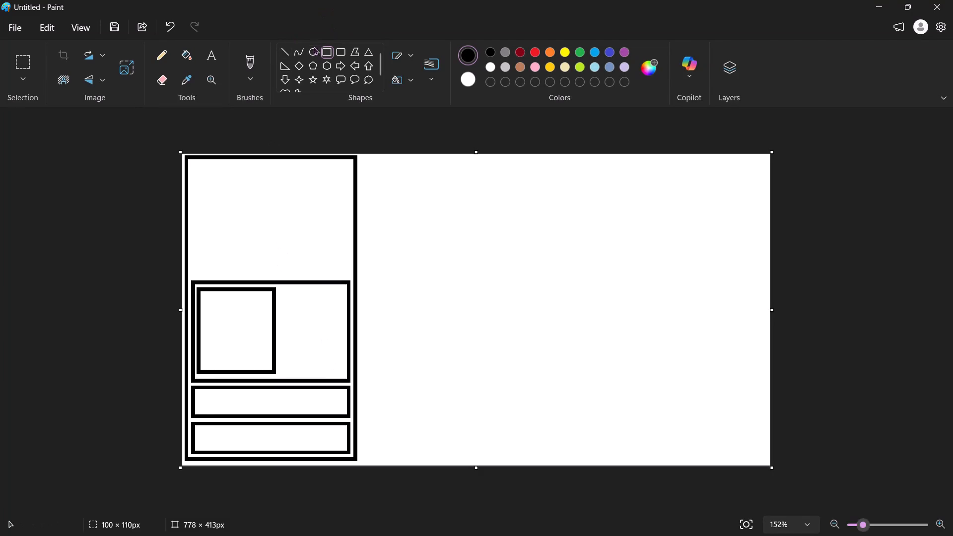
click(314, 51)
drag(302, 308, 334, 346)
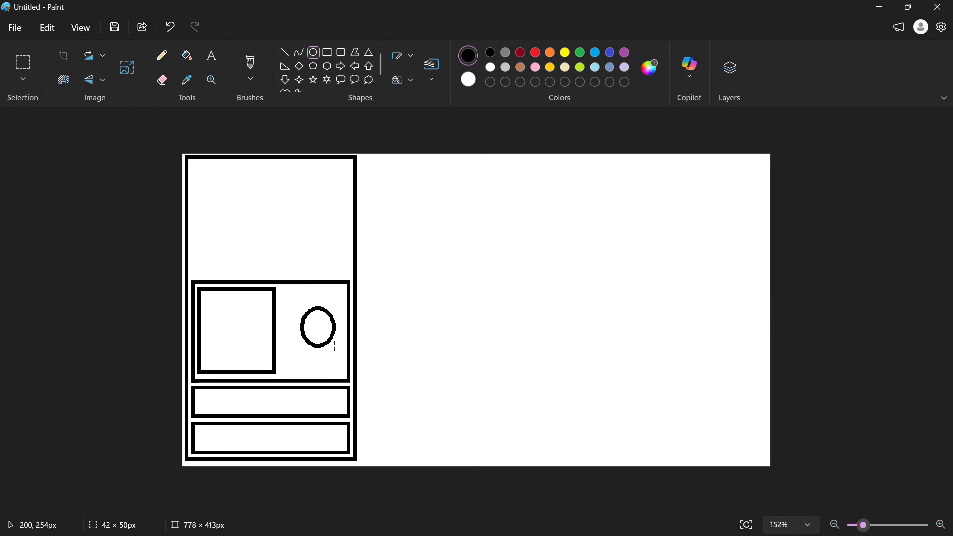
drag(334, 346, 340, 347)
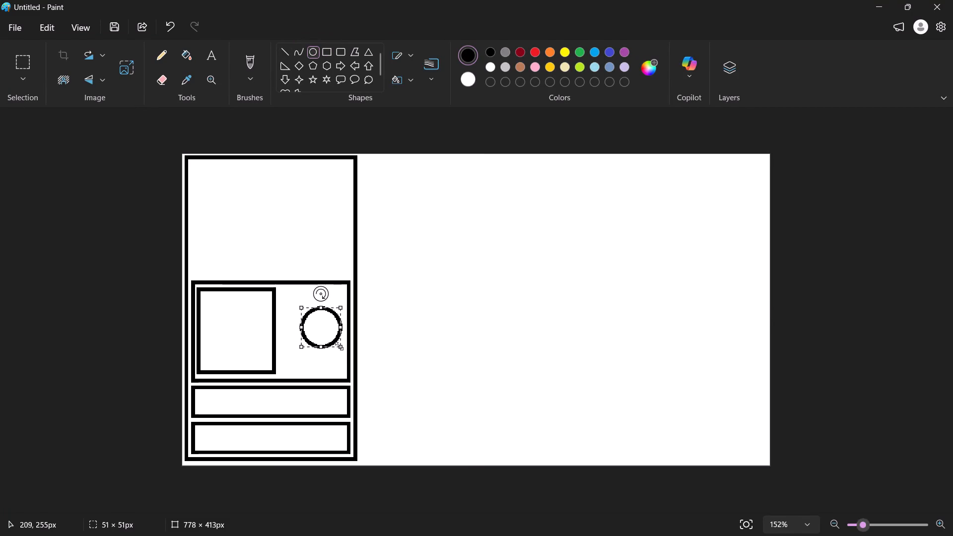
drag(320, 321, 312, 313)
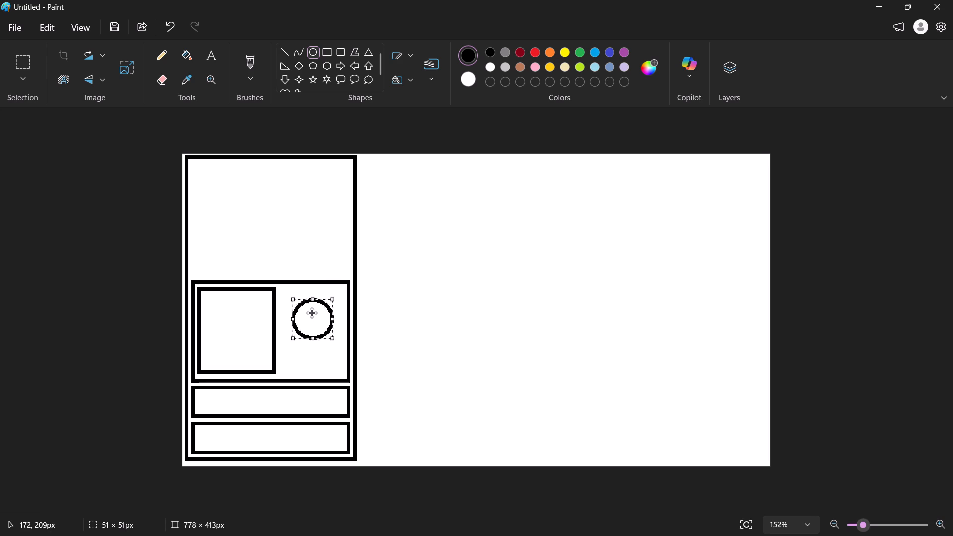
Enlarge the circle to about 65 × 65 px and position it beside the inner square, in the right part of the larger rectangle.
drag(312, 313, 310, 313)
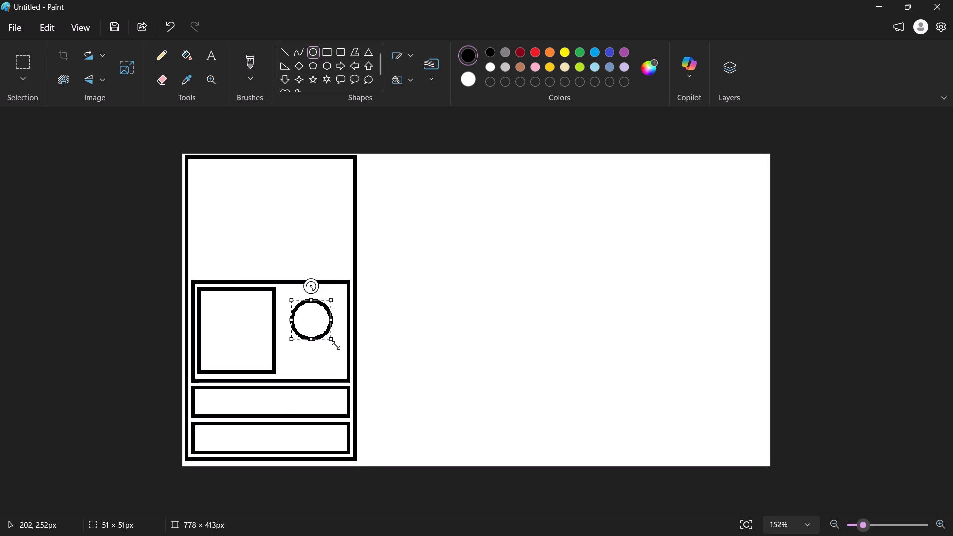
drag(332, 342, 337, 347)
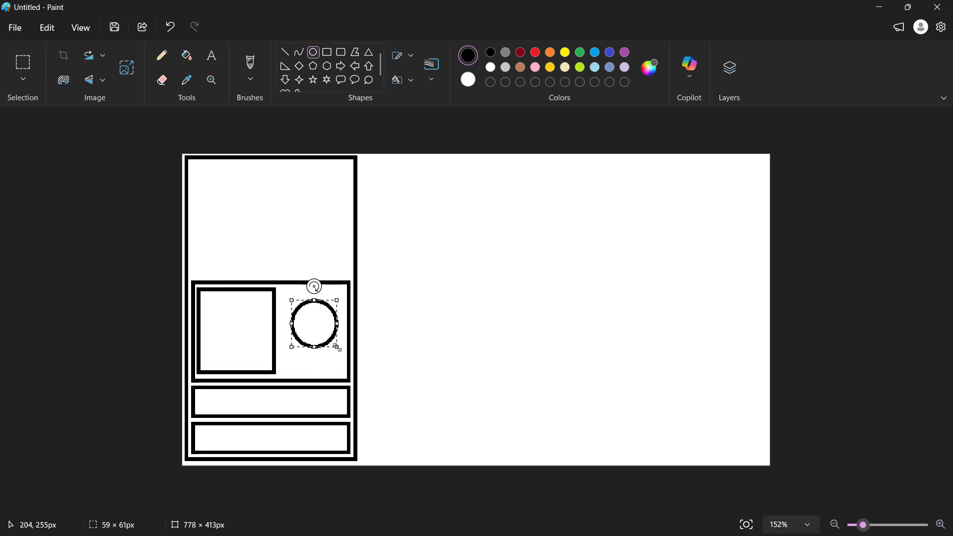
click(340, 350)
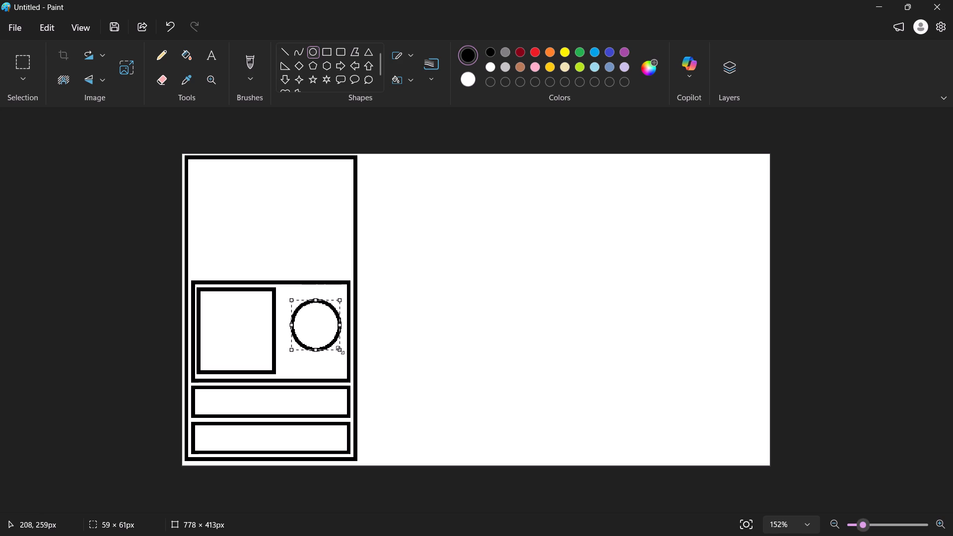
drag(325, 320, 319, 316)
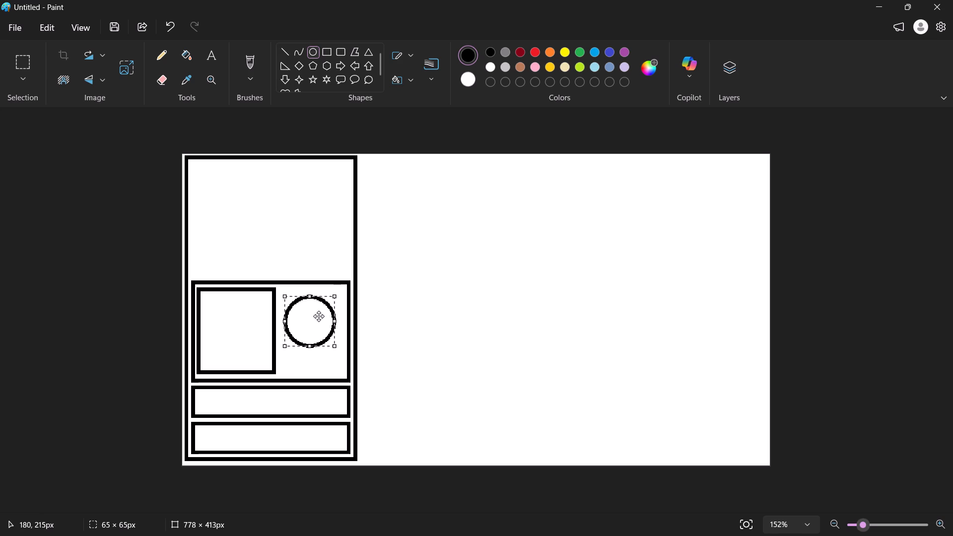
drag(319, 316, 321, 317)
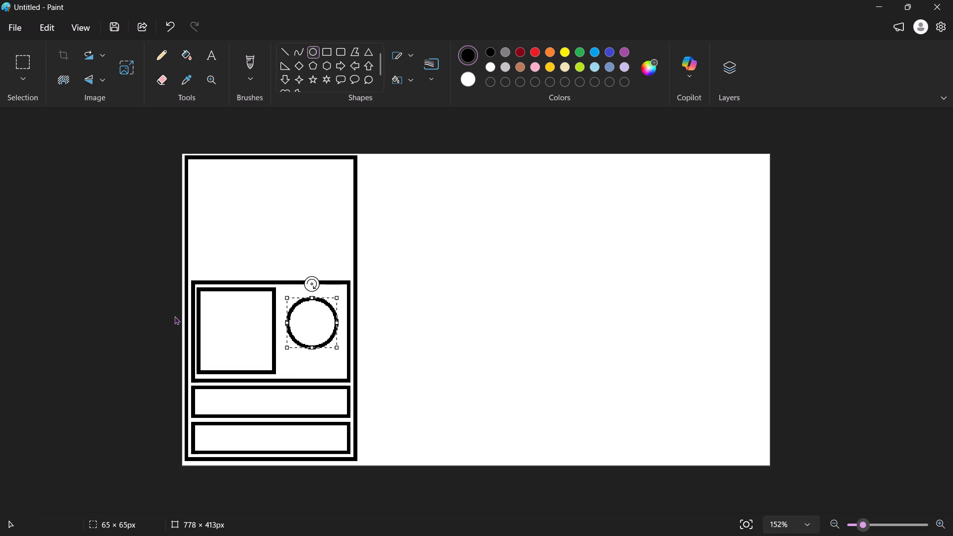
click(151, 321)
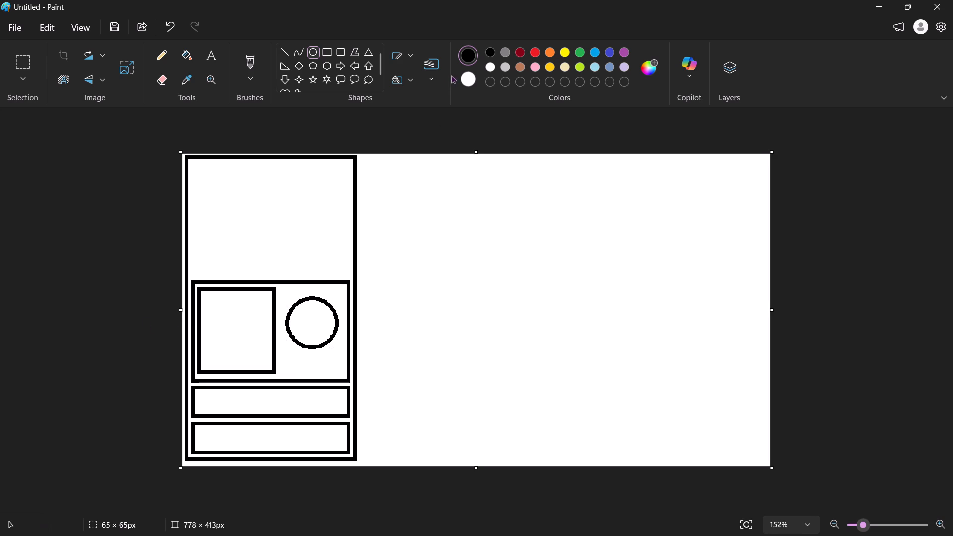
Draw a black horizontal line about 73 px long just below the circle.
click(282, 57)
drag(285, 362, 330, 367)
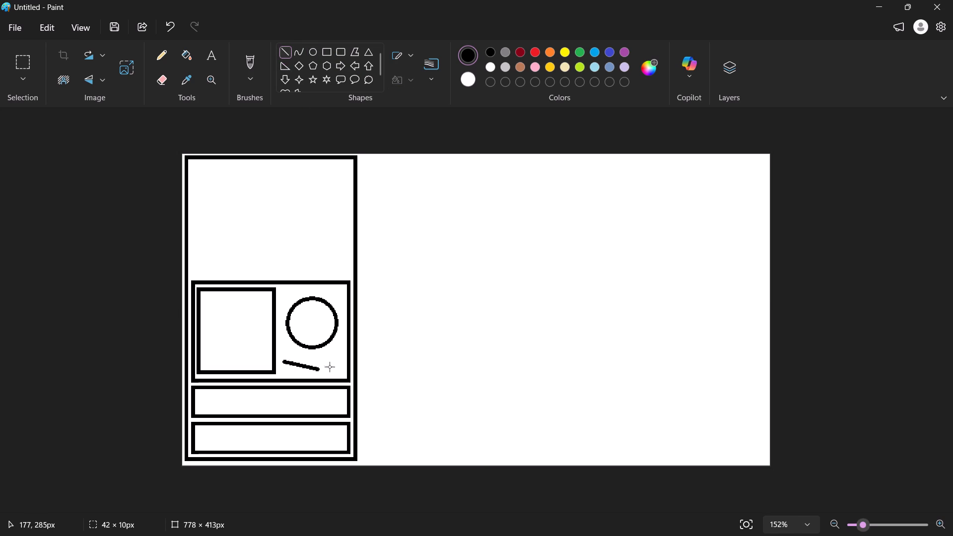
drag(330, 367, 339, 361)
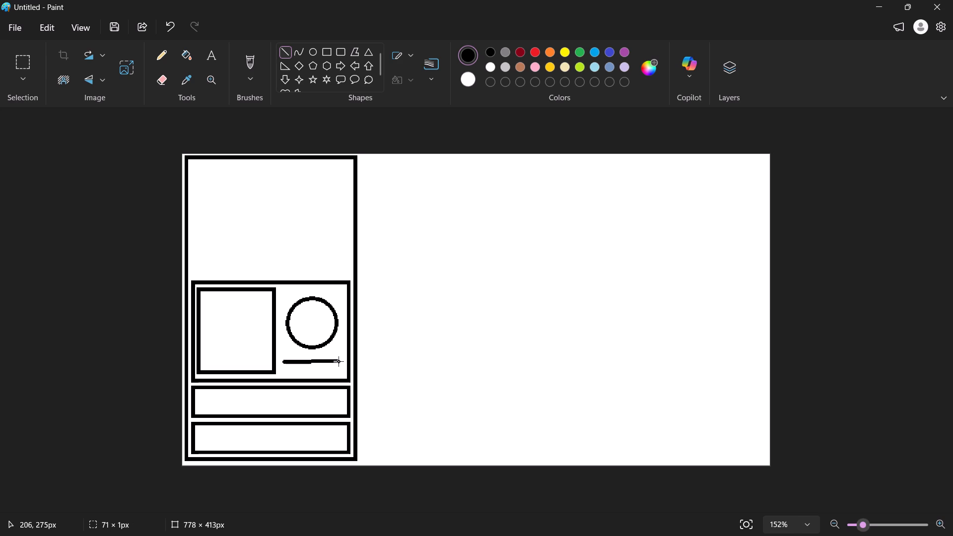
drag(339, 361, 340, 360)
drag(340, 360, 340, 362)
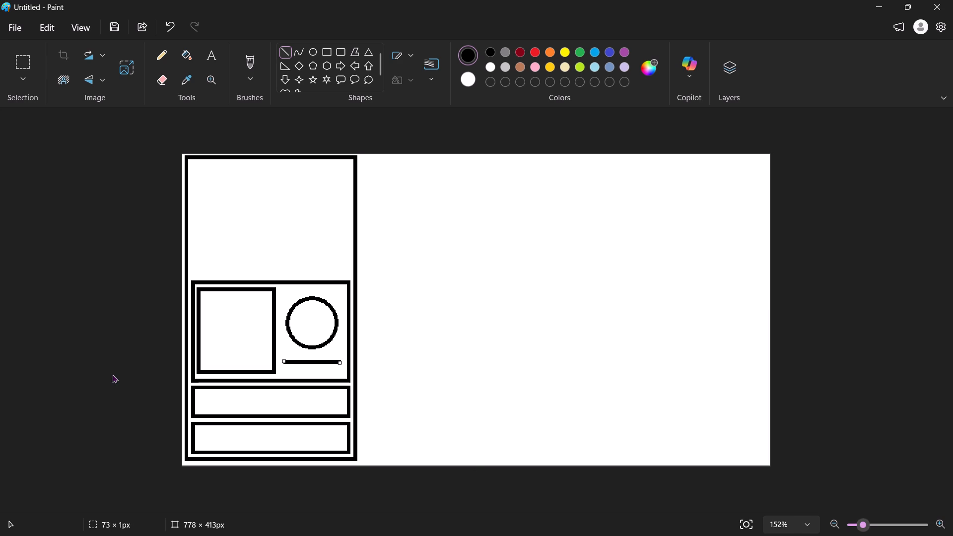
click(113, 374)
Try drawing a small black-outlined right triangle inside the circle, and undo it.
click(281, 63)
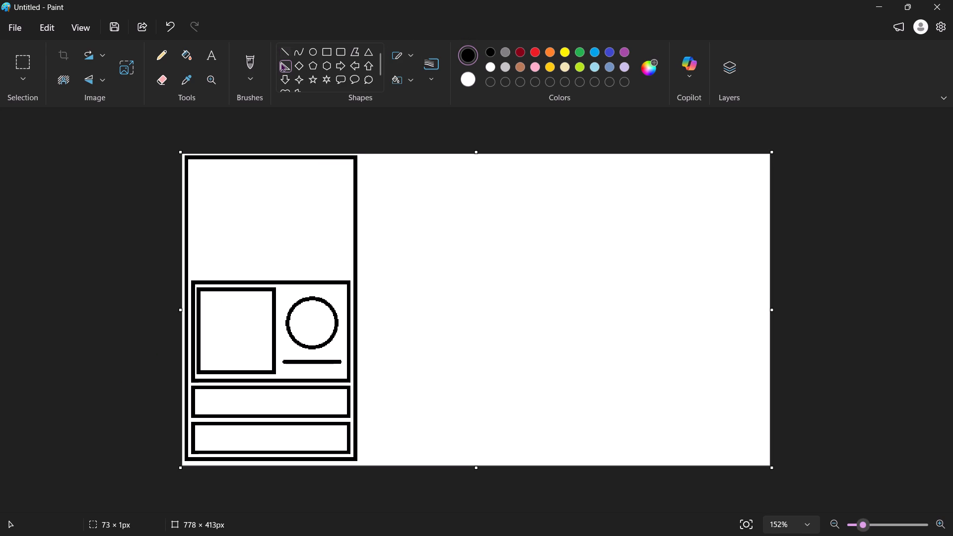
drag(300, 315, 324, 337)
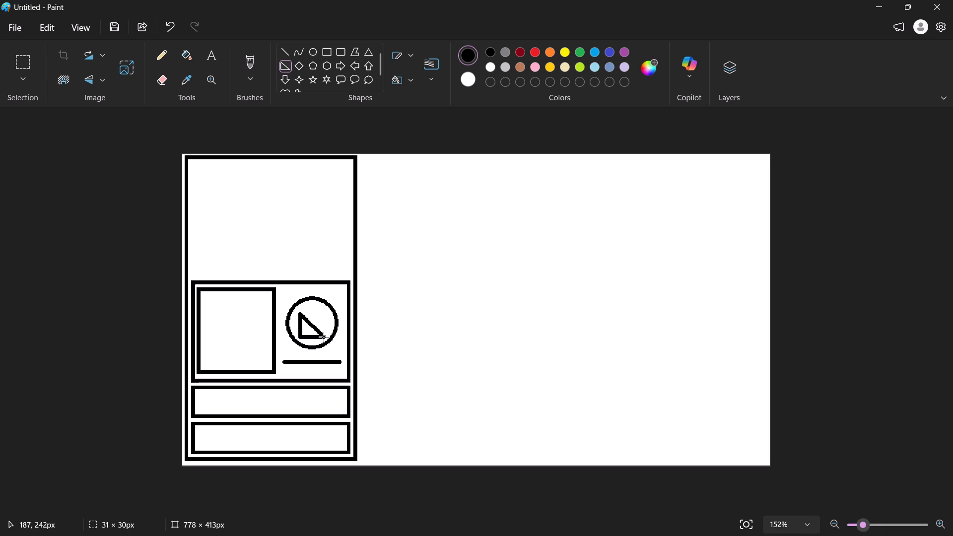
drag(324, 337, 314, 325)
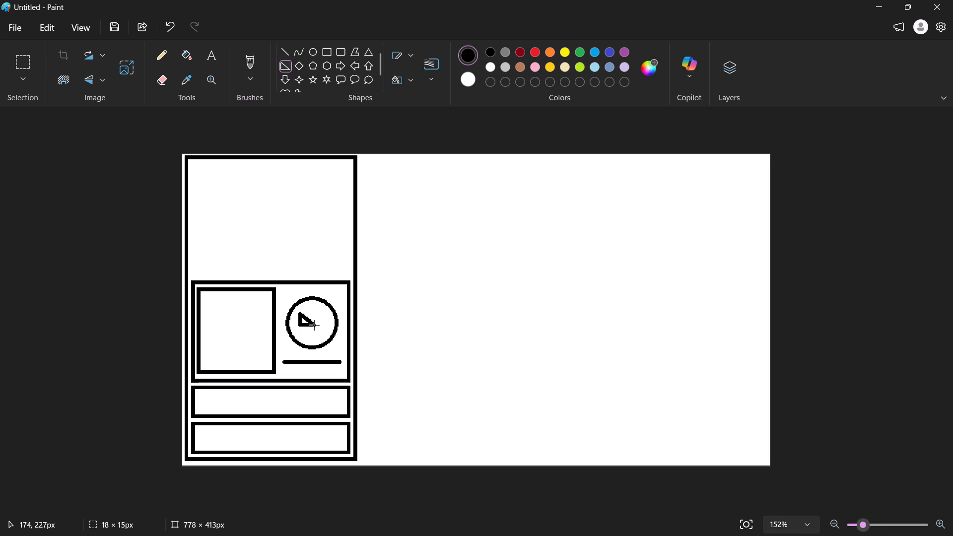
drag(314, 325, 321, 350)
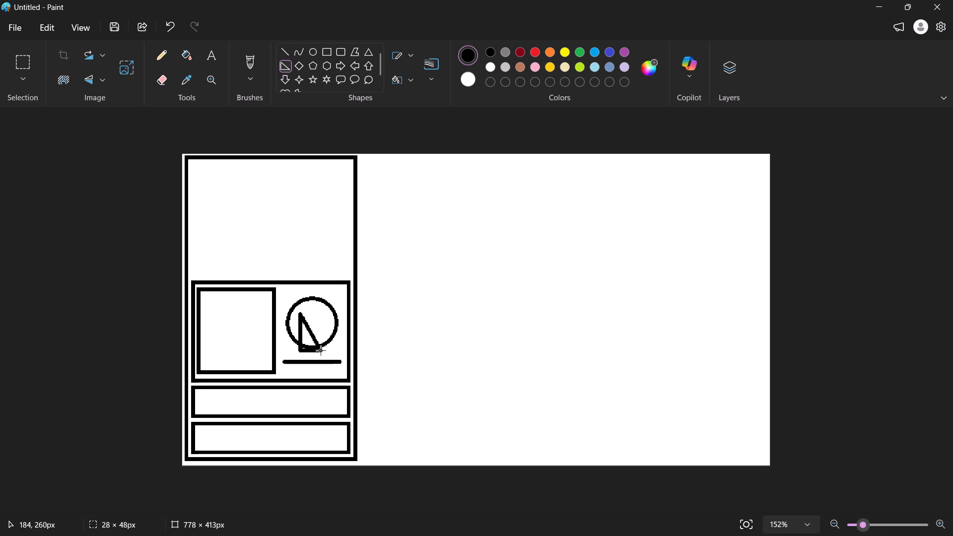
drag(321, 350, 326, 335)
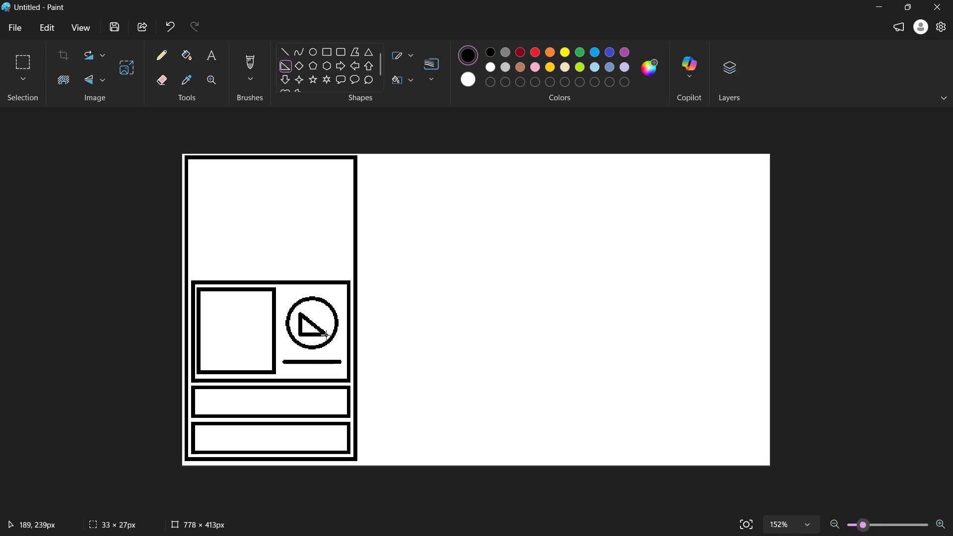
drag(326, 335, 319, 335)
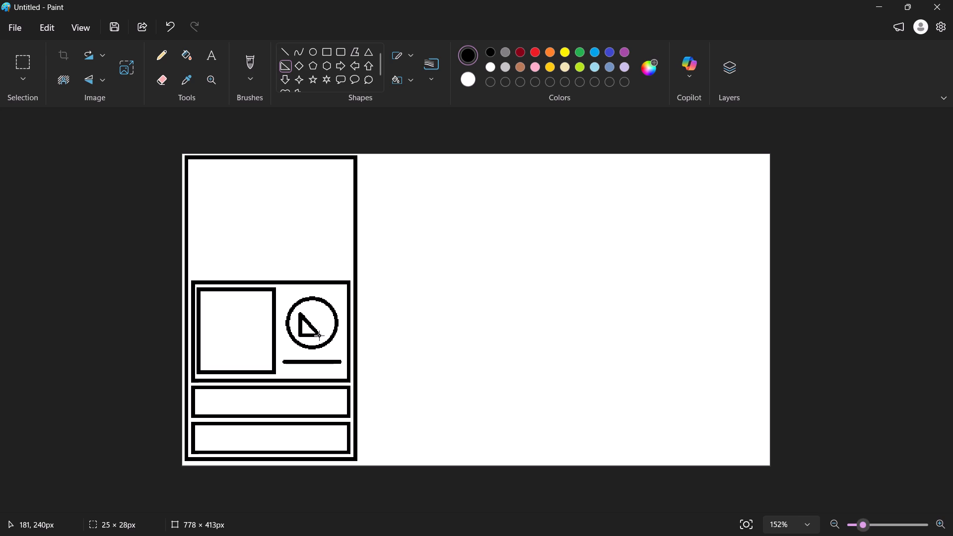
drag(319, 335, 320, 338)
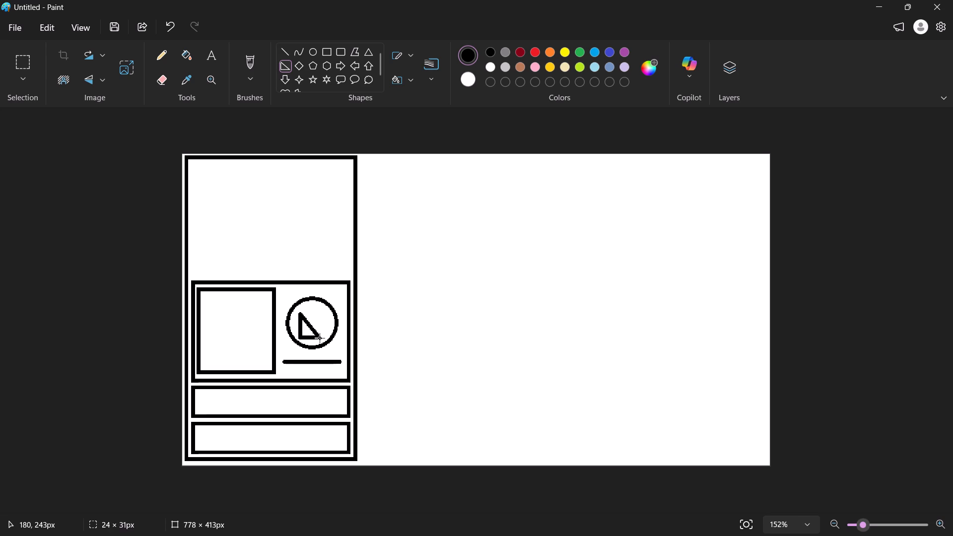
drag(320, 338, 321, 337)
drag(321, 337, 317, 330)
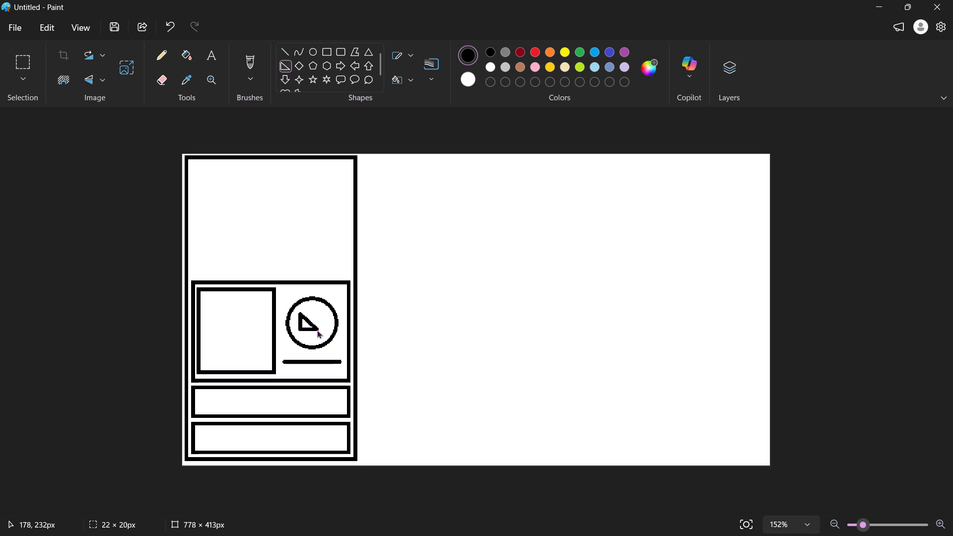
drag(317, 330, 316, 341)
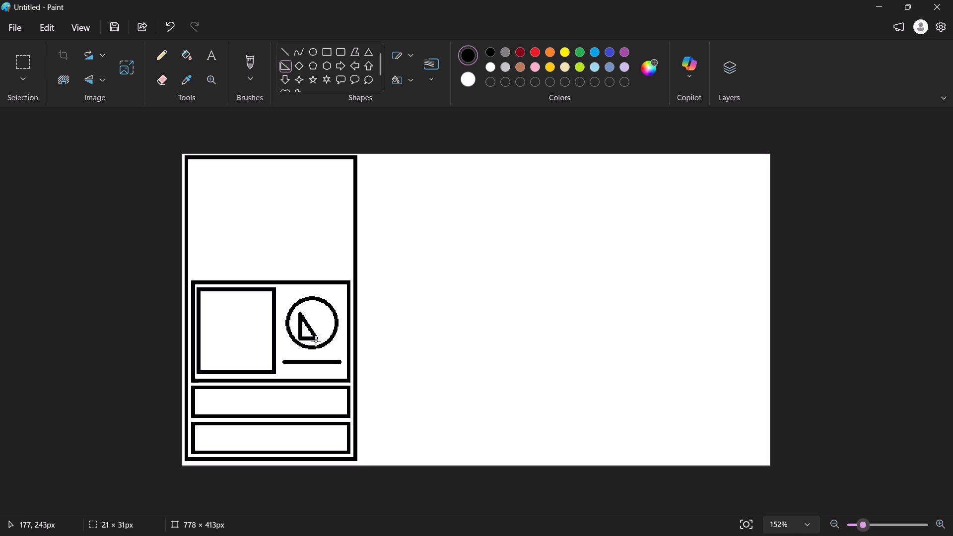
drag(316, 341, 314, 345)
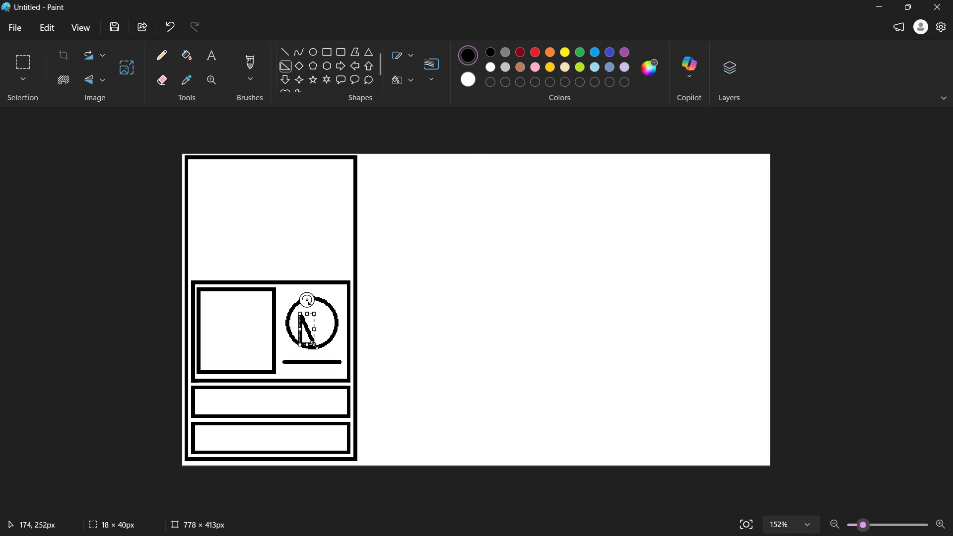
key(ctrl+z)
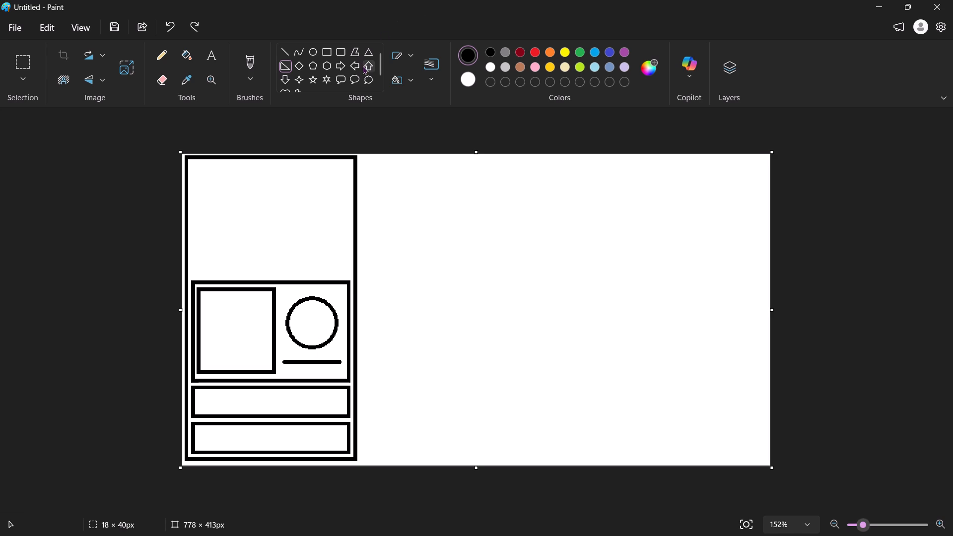
Draw a black-outlined isosceles triangle about 40 × 33 px and place it inside the circle.
scroll(321, 74, up, 1)
click(365, 53)
drag(326, 323, 307, 324)
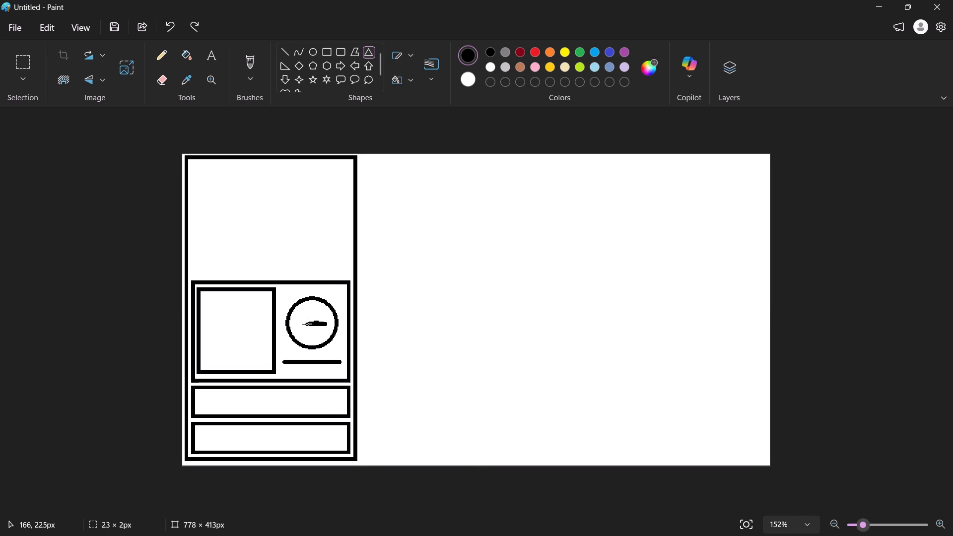
drag(307, 324, 296, 296)
drag(296, 296, 296, 298)
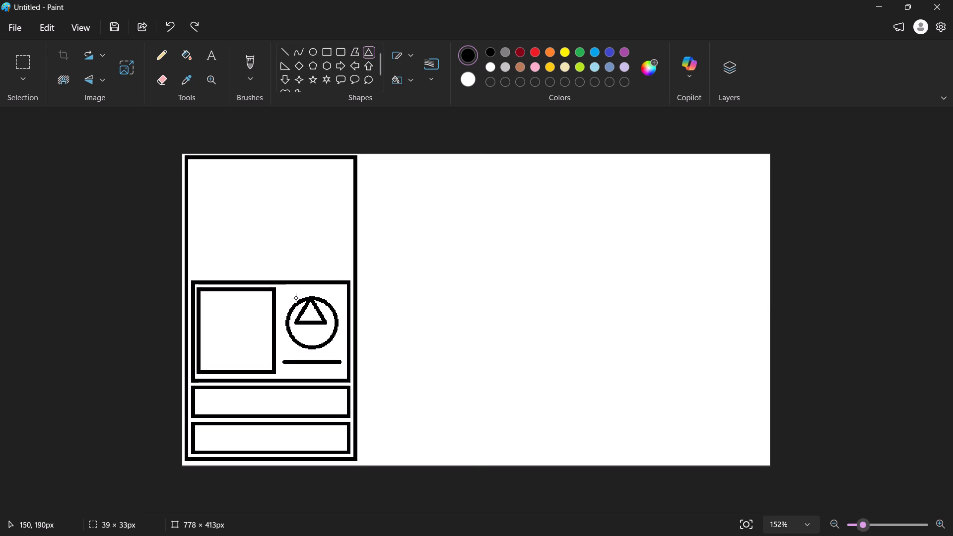
drag(296, 298, 295, 298)
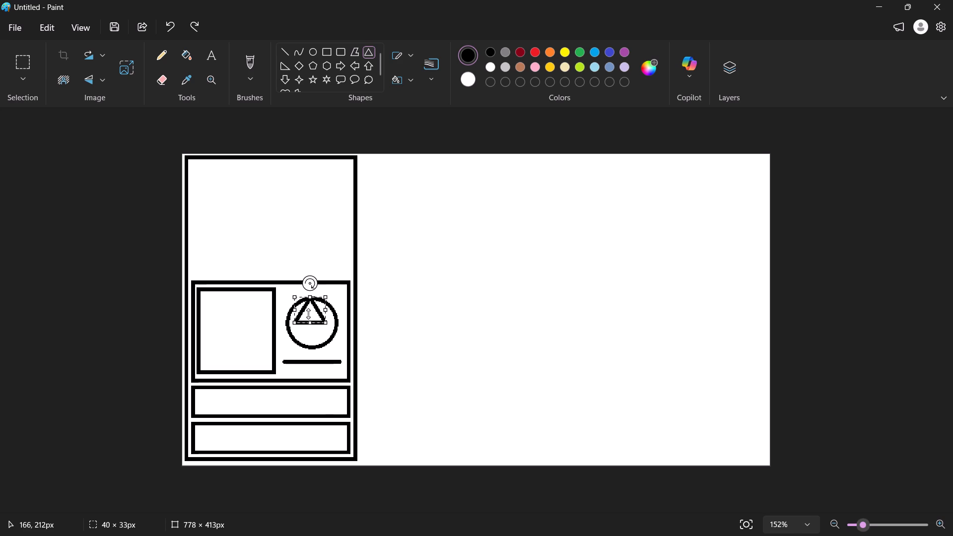
drag(308, 313, 311, 324)
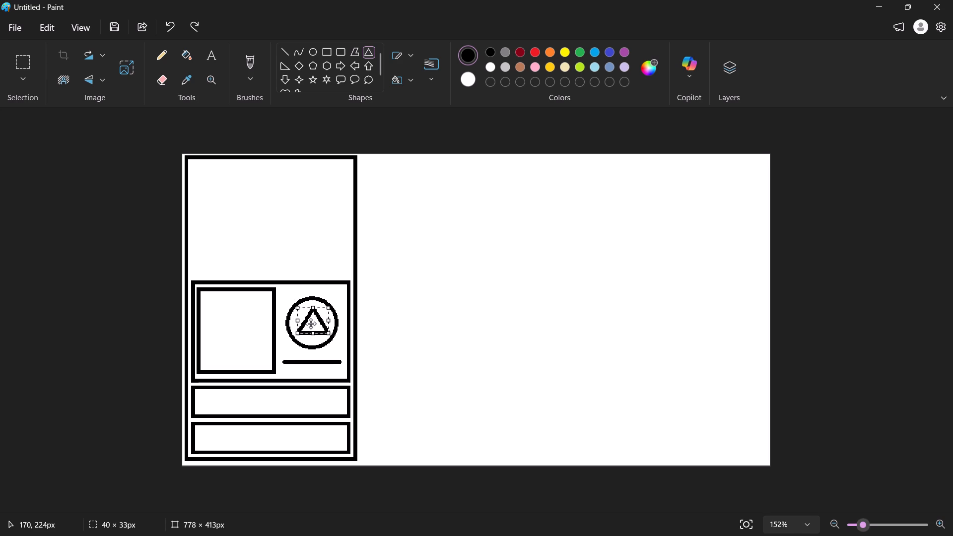
drag(311, 324, 310, 322)
Rotate the triangle about 90° clockwise to point right like a play symbol, and center it within the circle.
drag(312, 296, 313, 297)
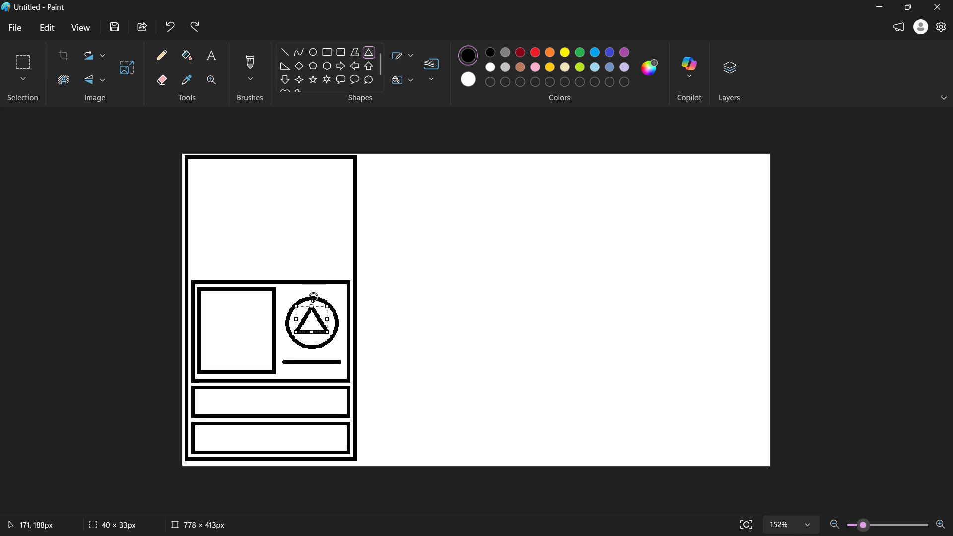
drag(313, 297, 340, 320)
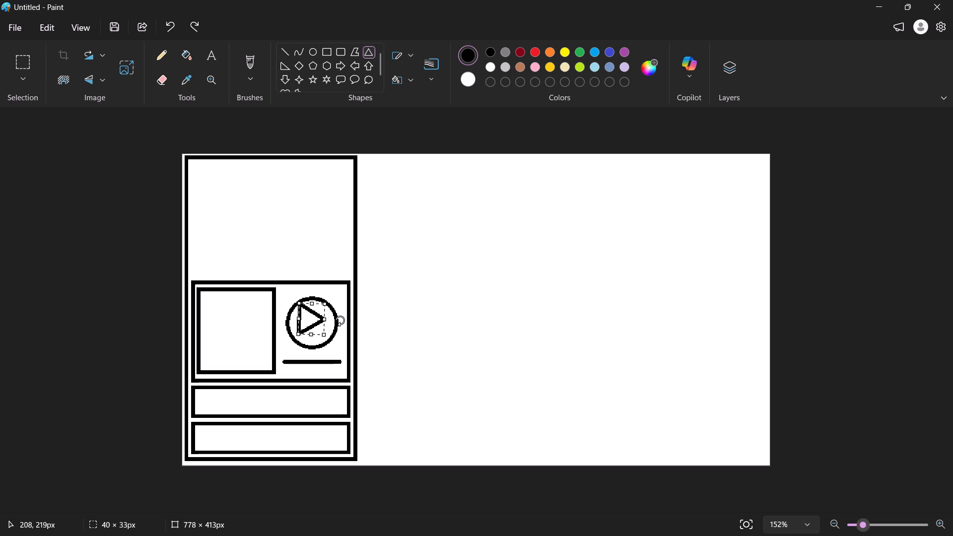
drag(340, 320, 340, 319)
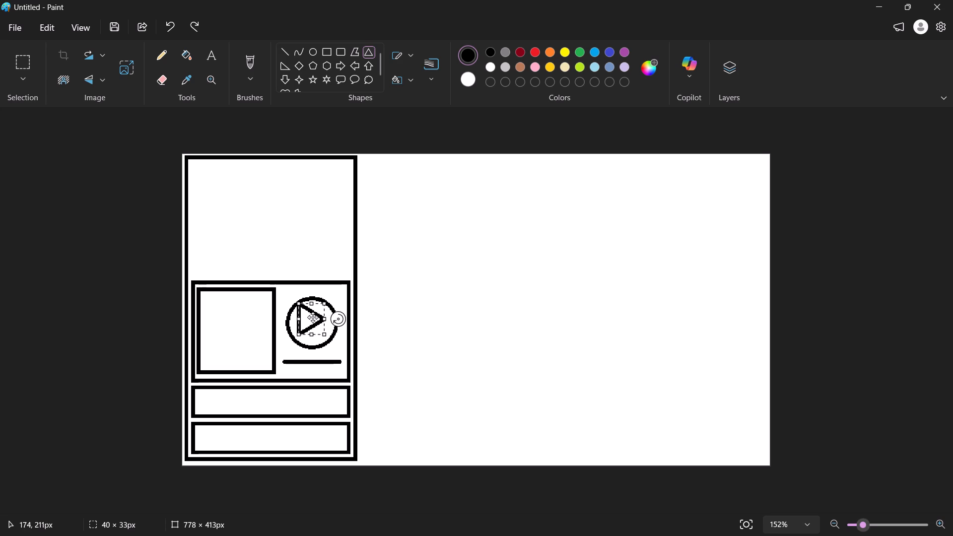
click(312, 321)
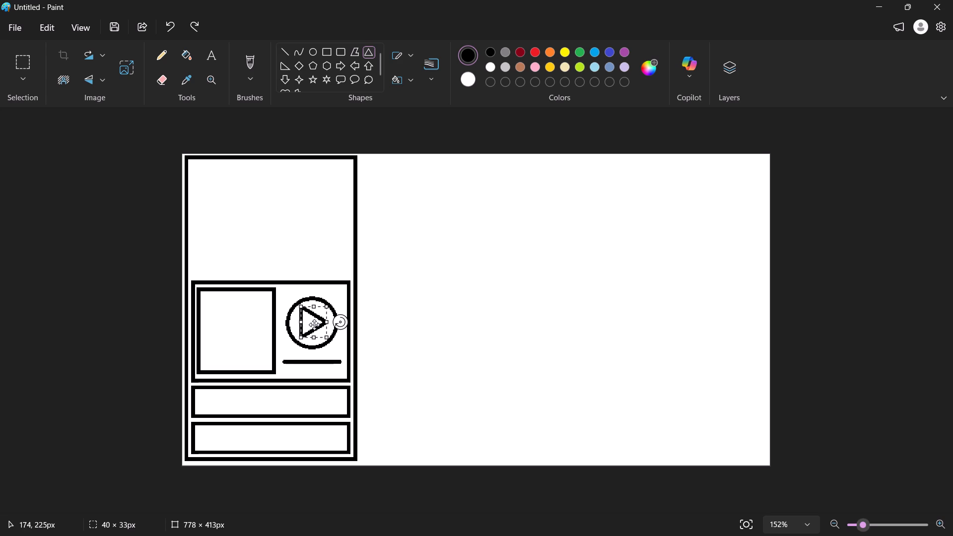
click(314, 325)
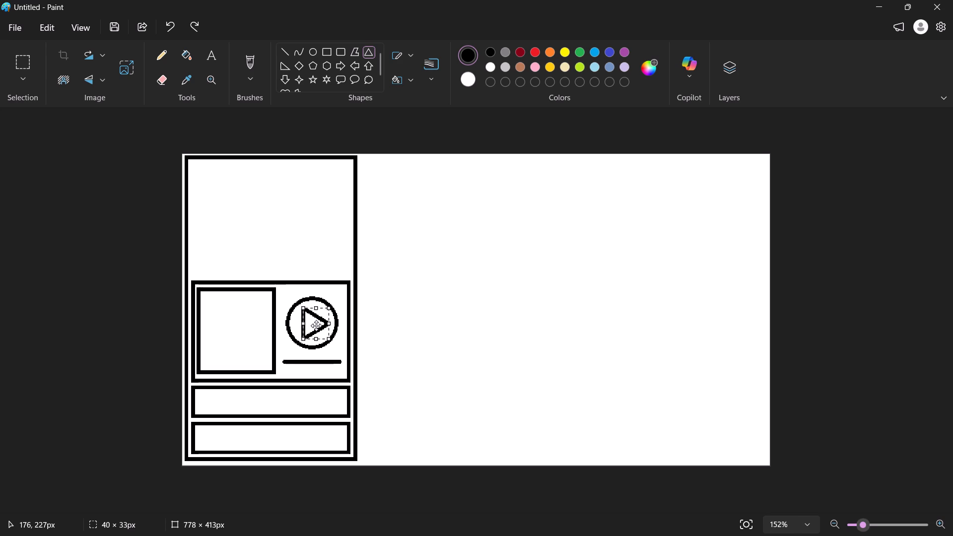
Deselect the play-symbol triangle to fix it in place inside the circle.
click(5, 387)
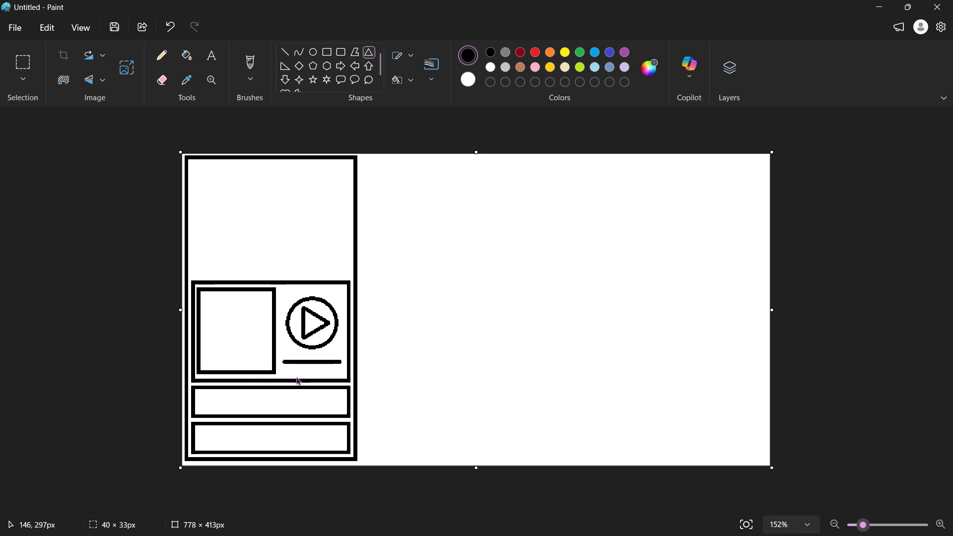
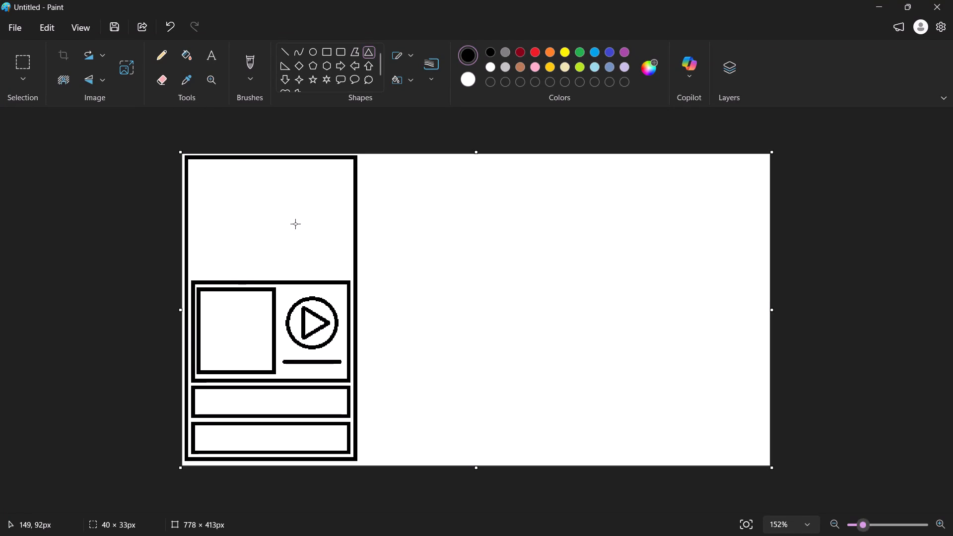
Activate the Text tool for adding text to the drawing.
click(204, 57)
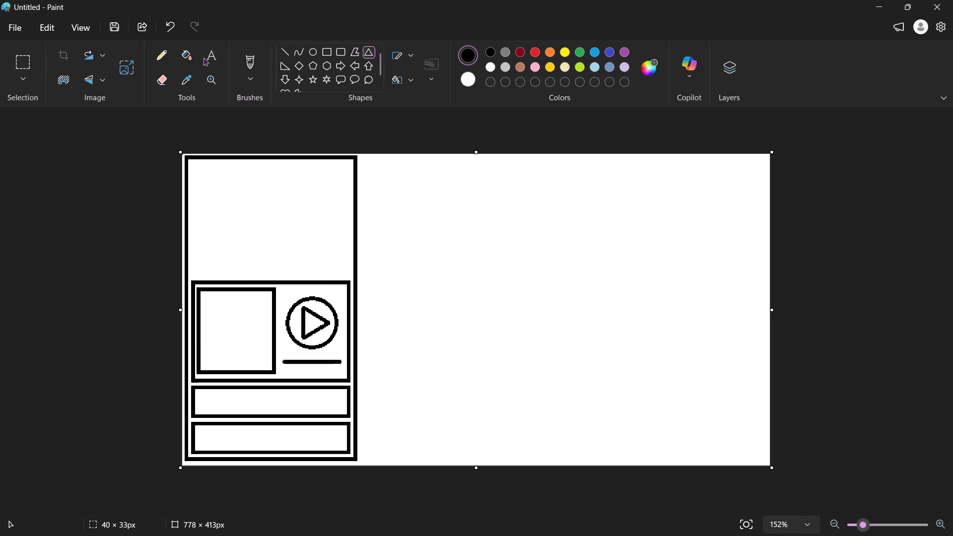
Add the text "next" in 9 pt Calibri at the upper-left corner inside the upper of the two stacked bars.
text(ne)
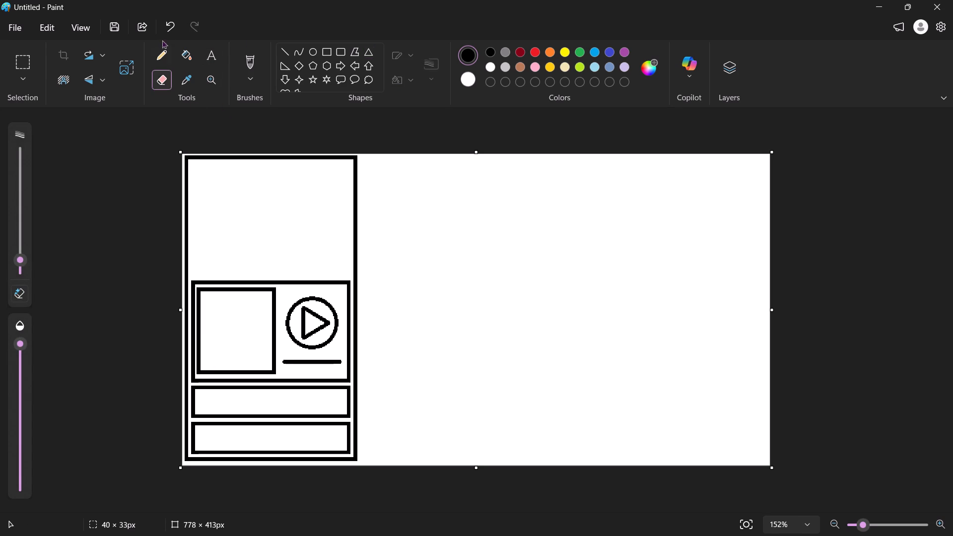
click(212, 75)
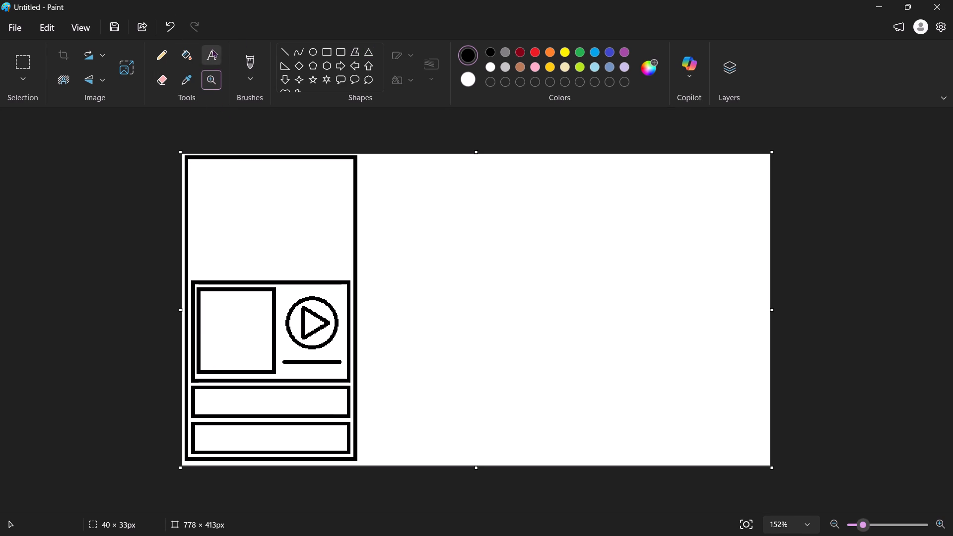
click(212, 49)
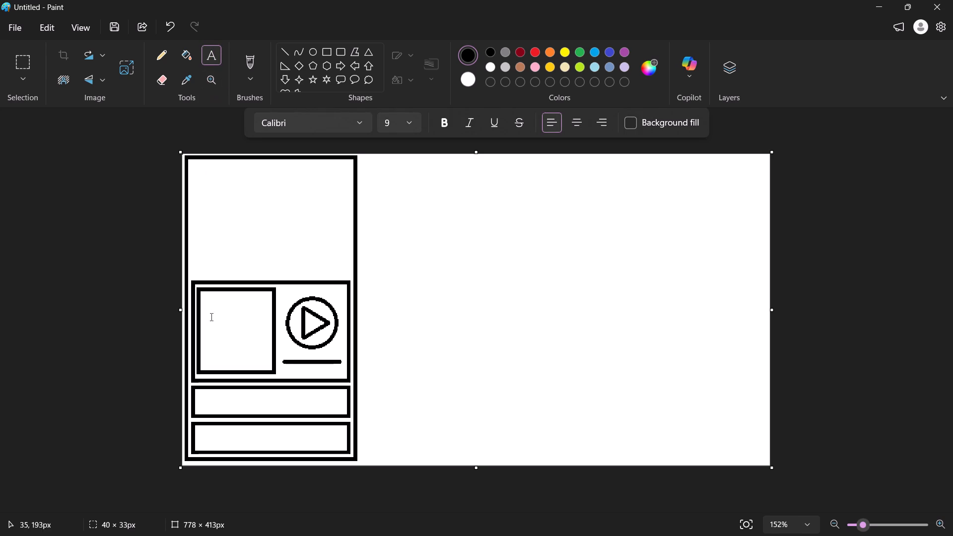
click(196, 395)
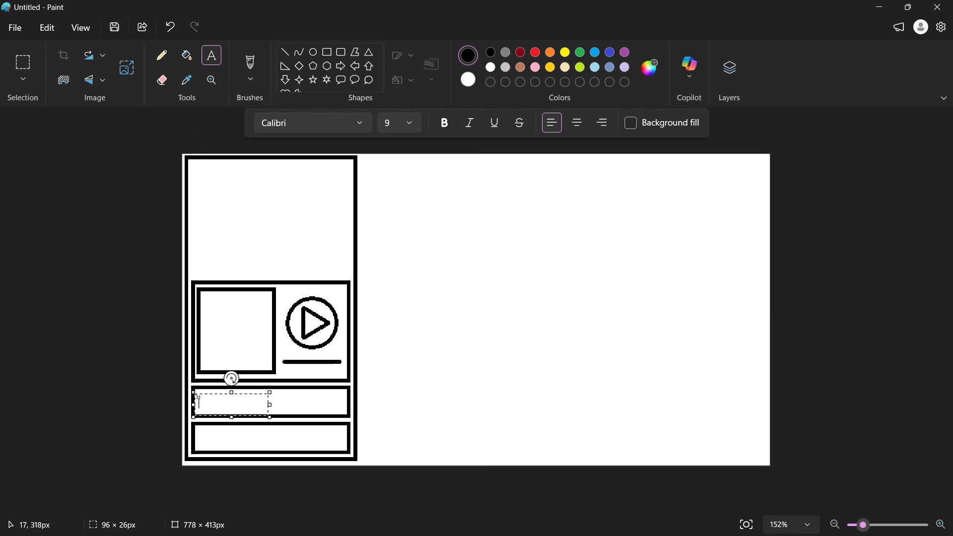
text(next)
drag(269, 415, 250, 409)
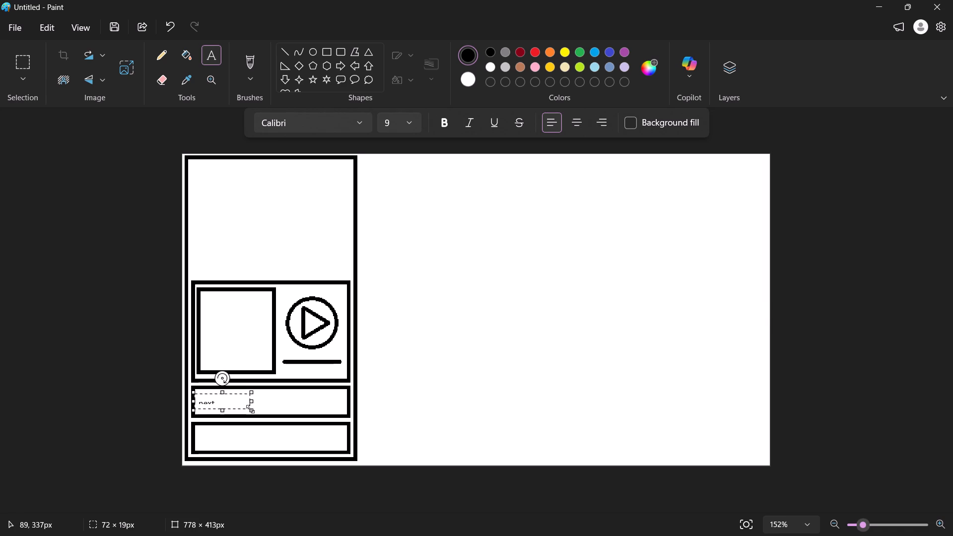
drag(250, 409, 243, 416)
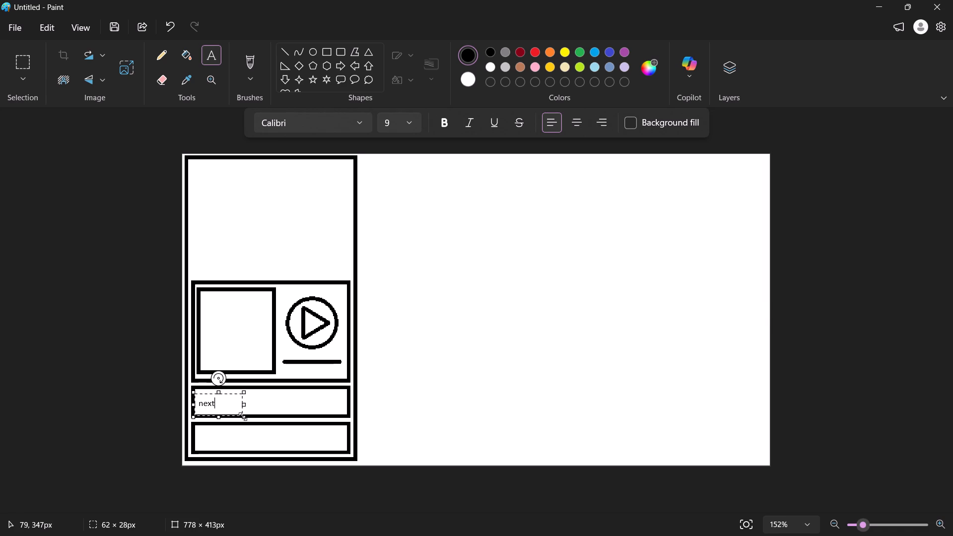
drag(227, 414, 225, 404)
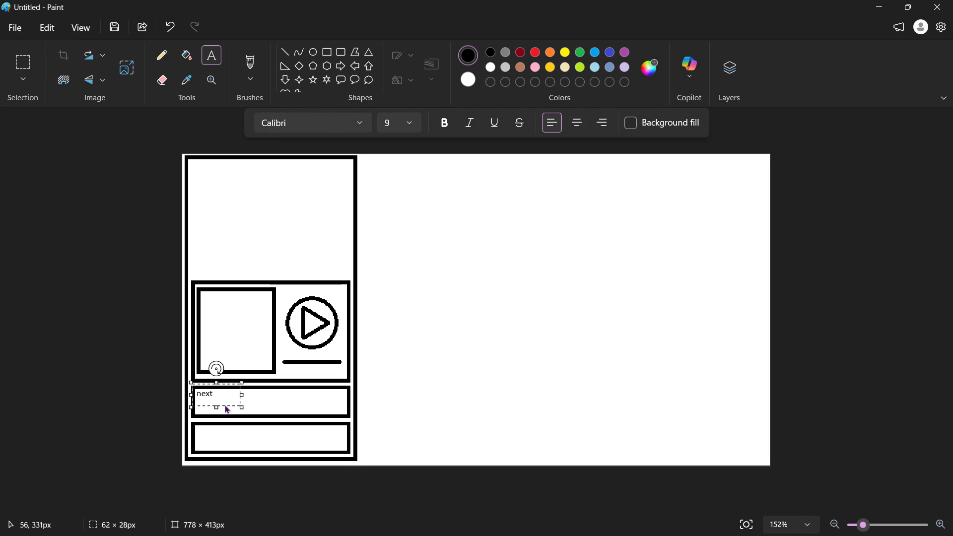
click(163, 399)
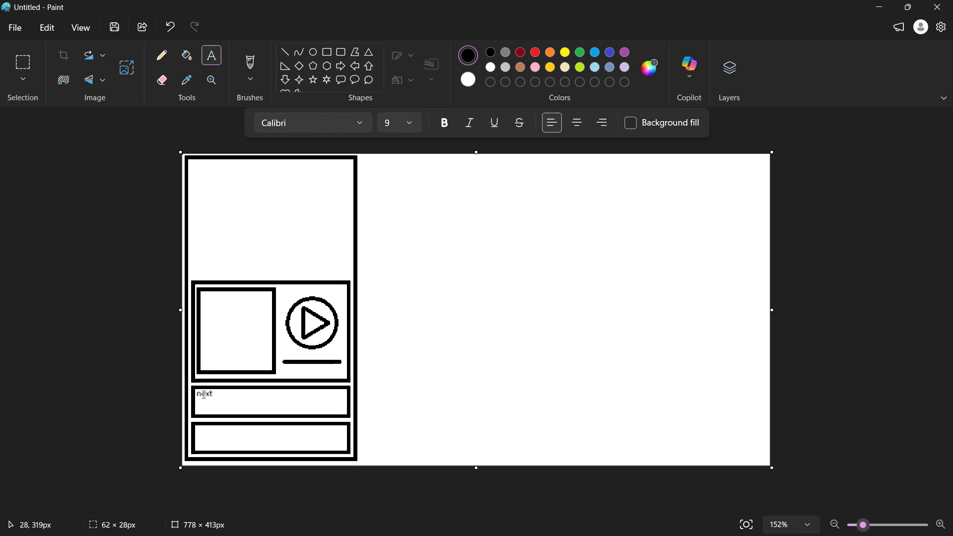
Add the text "afterwards" in 9 pt Calibri at the upper-left corner inside the lower stacked bar.
click(201, 430)
text(next)
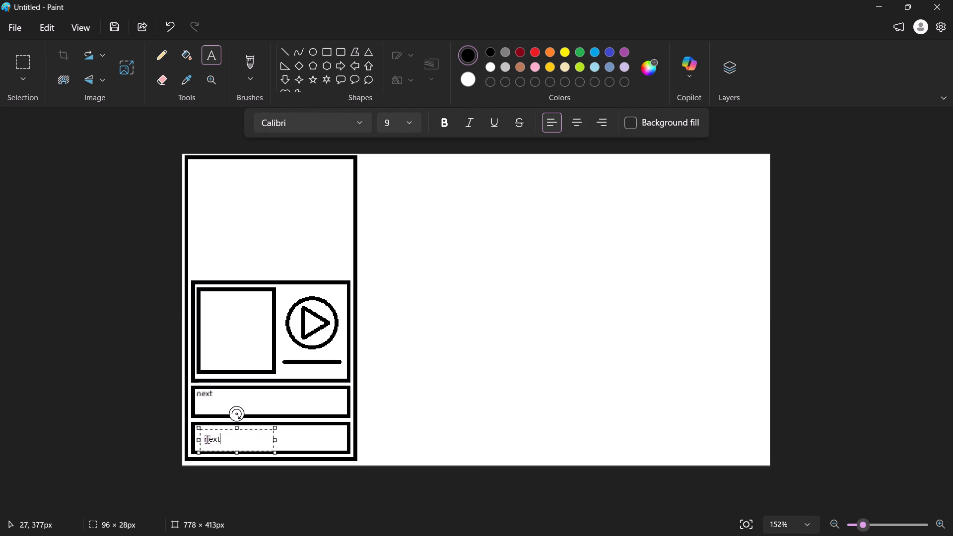
click(204, 439)
key(Right)
key(Right)
key(Right)
key(Right)
key(Right)
key(Right)
key(Right)
key(Right)
key(Right)
key(Right)
key(ctrl+BackSpace)
key(ctrl+BackSpace)
text(after)
key(space)
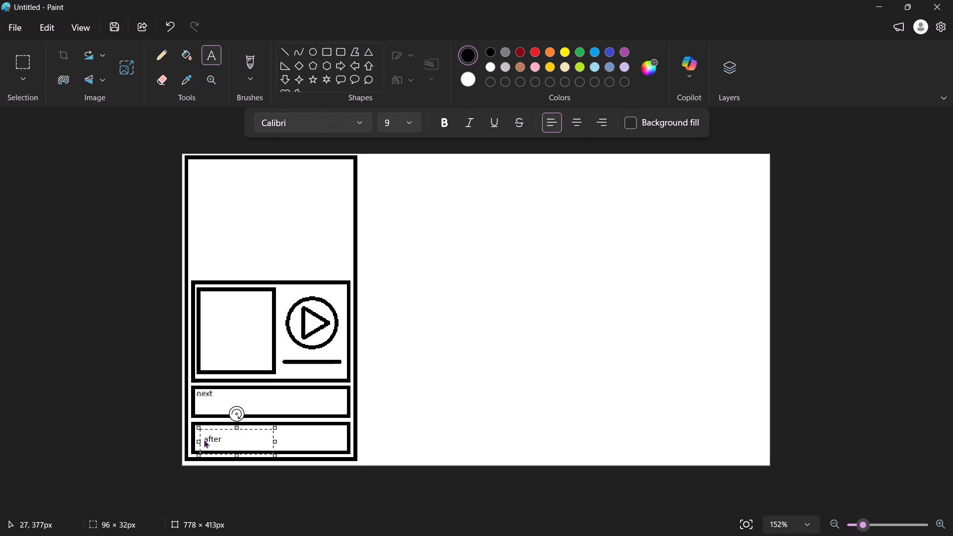
key(BackSpace)
key(e)
key(BackSpace)
text(wards)
drag(252, 453, 248, 444)
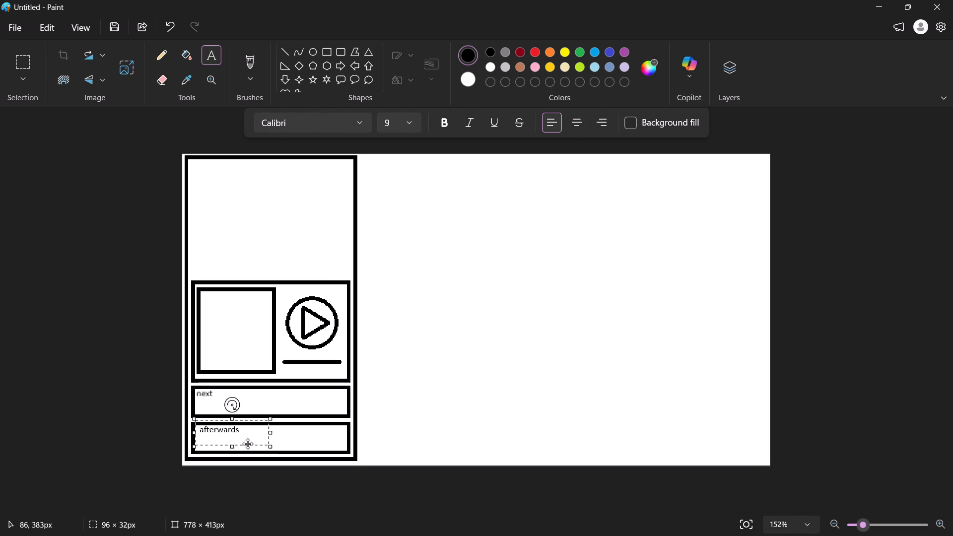
drag(248, 444, 246, 444)
click(157, 444)
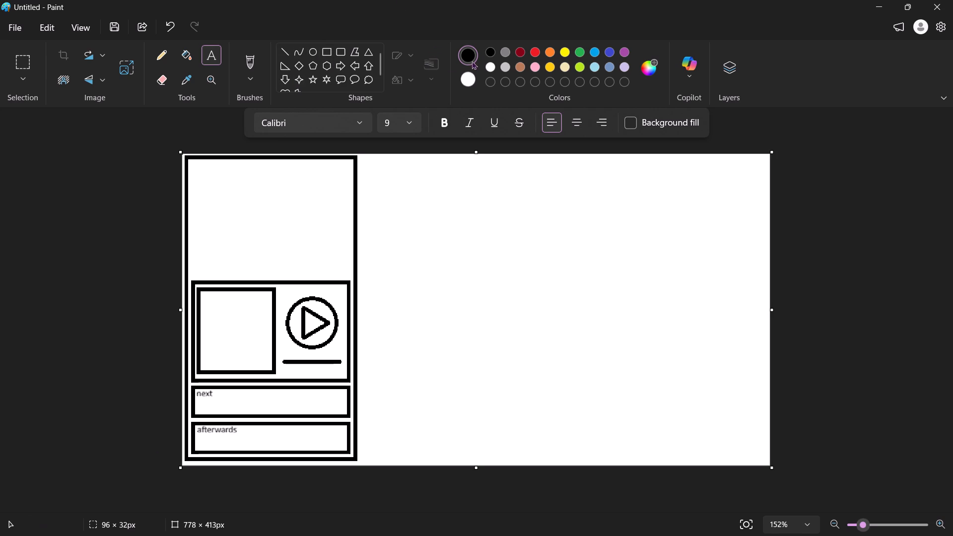
Draw a black-outlined rectangle about 207 × 145 px filling the empty area above the play-button panel.
click(325, 54)
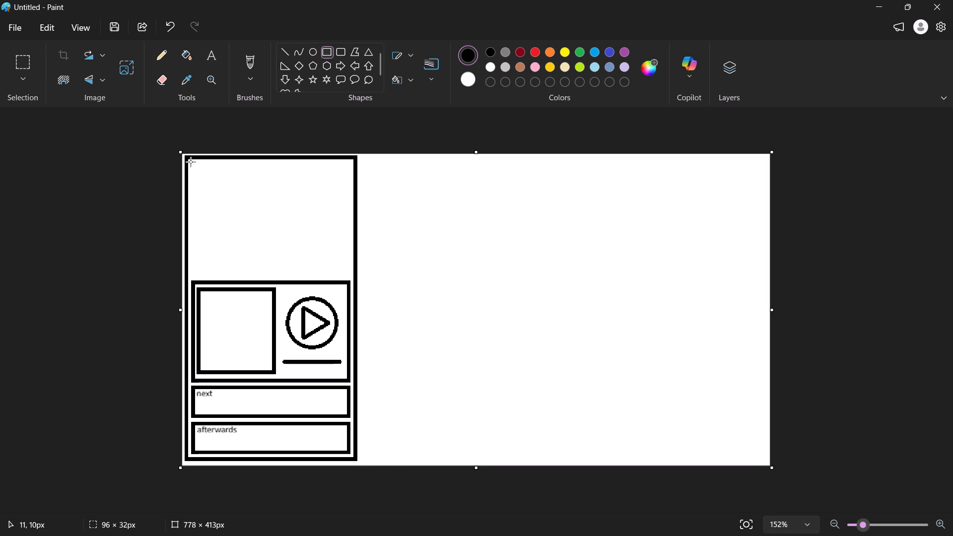
drag(191, 162, 307, 193)
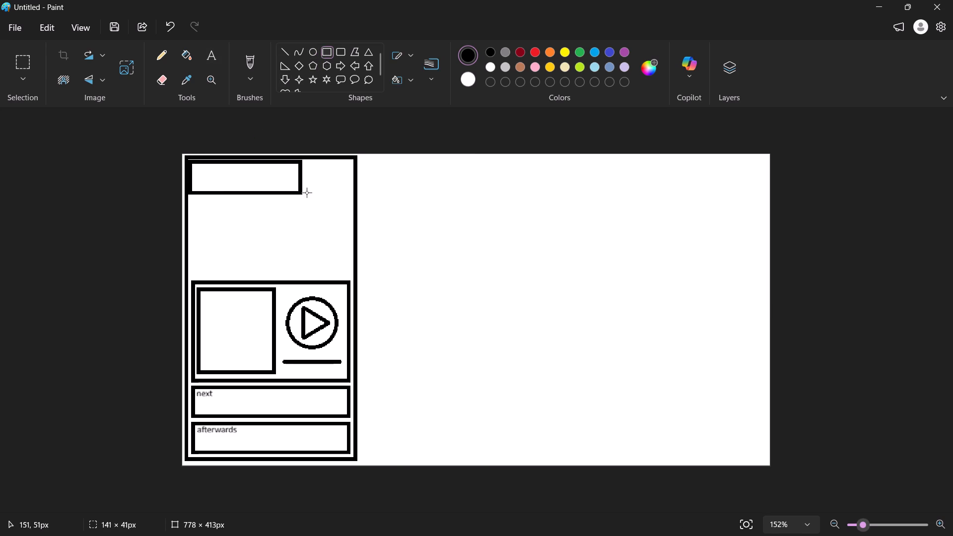
drag(307, 193, 348, 211)
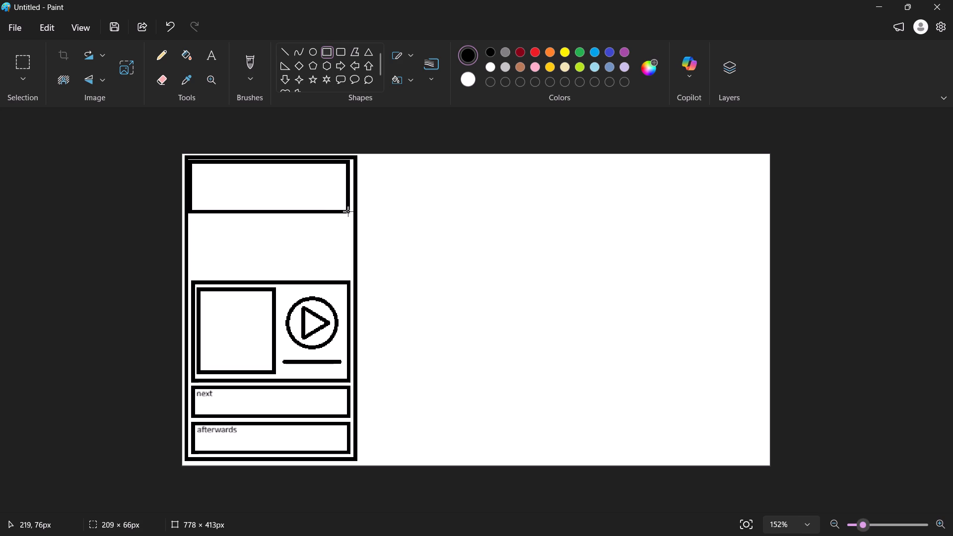
drag(348, 211, 351, 200)
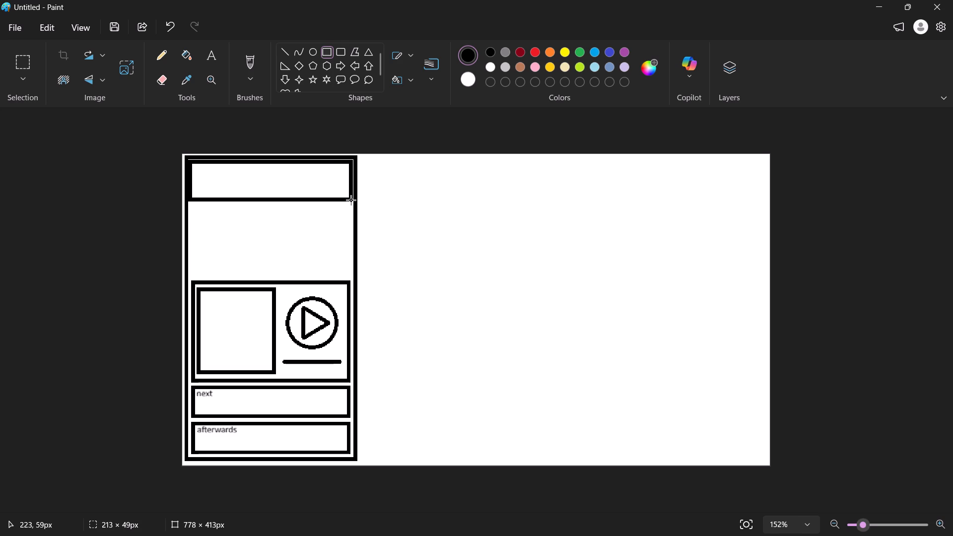
drag(351, 200, 347, 199)
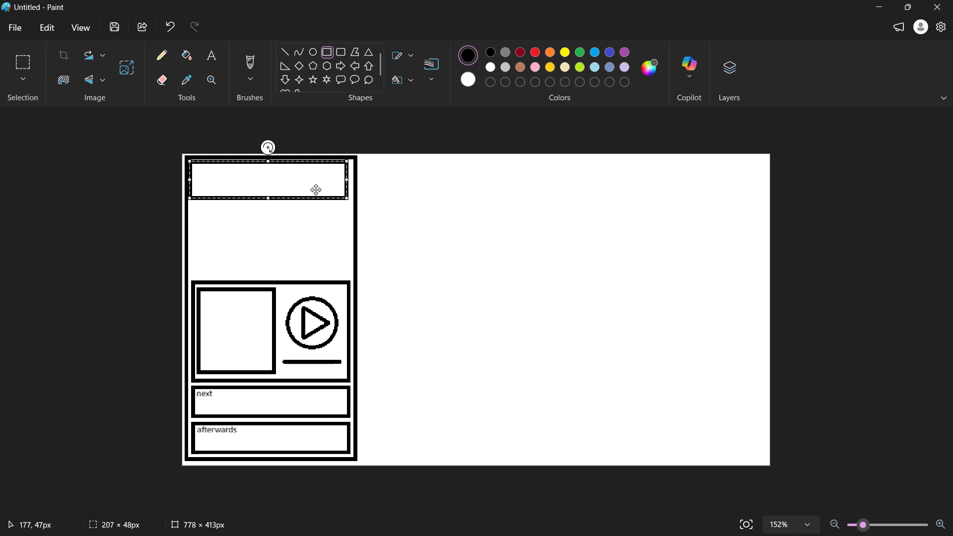
click(316, 190)
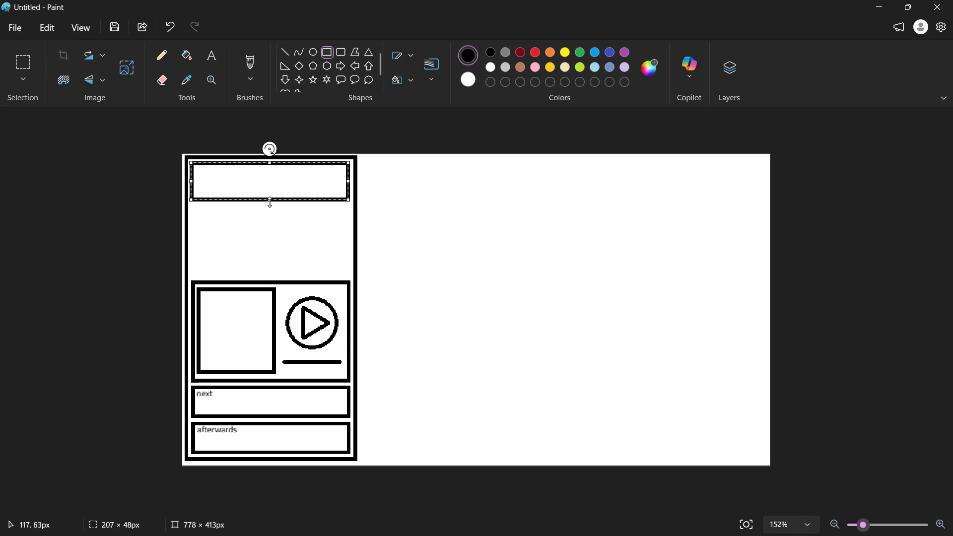
drag(269, 199, 271, 273)
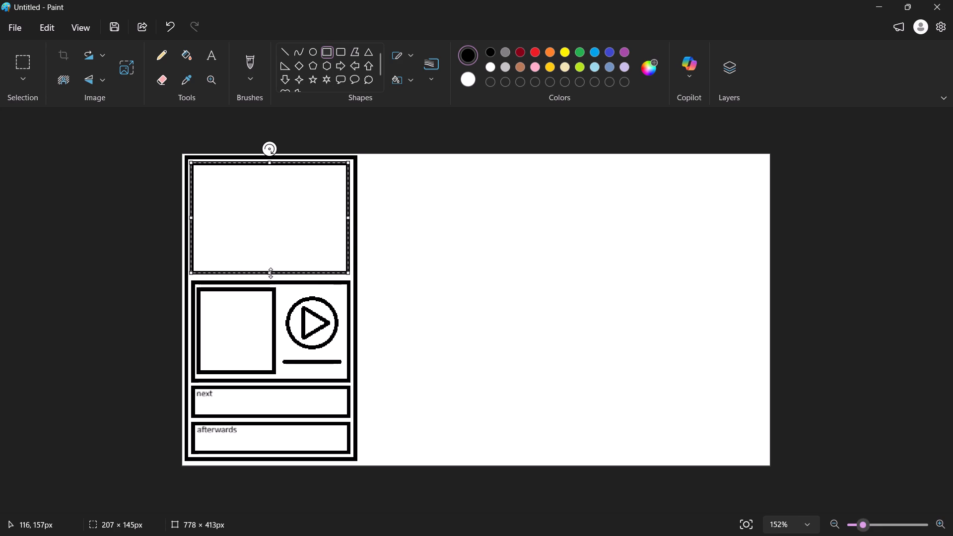
click(88, 302)
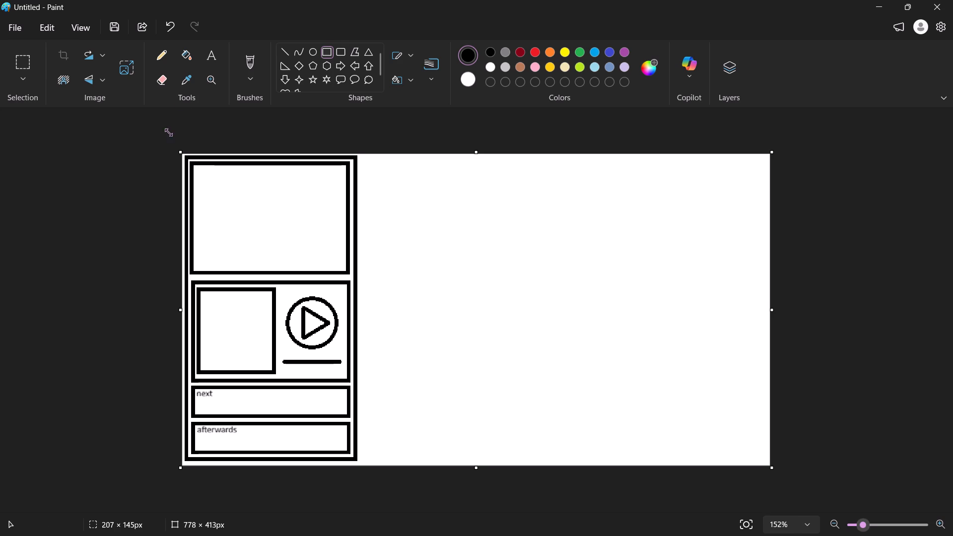
Add the text "RECOMMENDED" at the upper-left corner inside the large top rectangle.
click(214, 60)
click(206, 174)
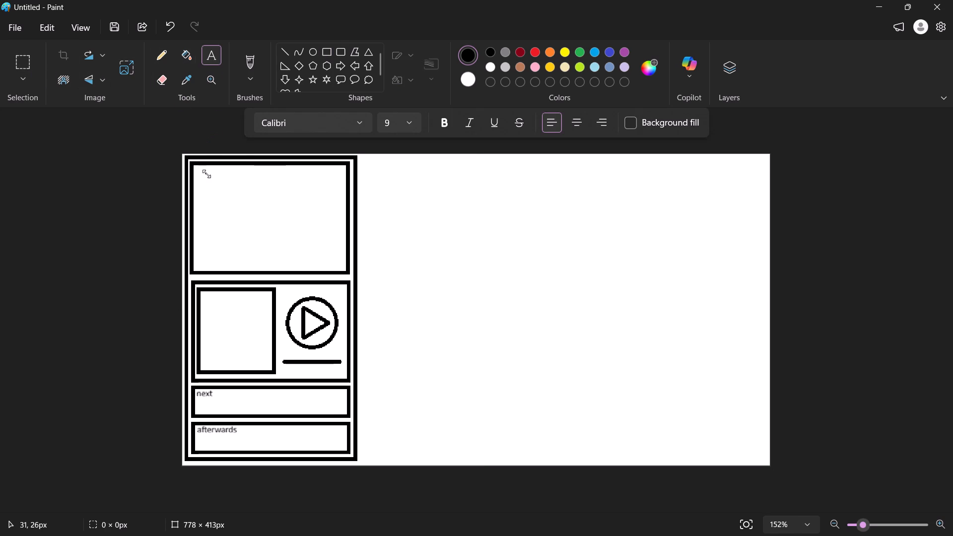
text(RE)
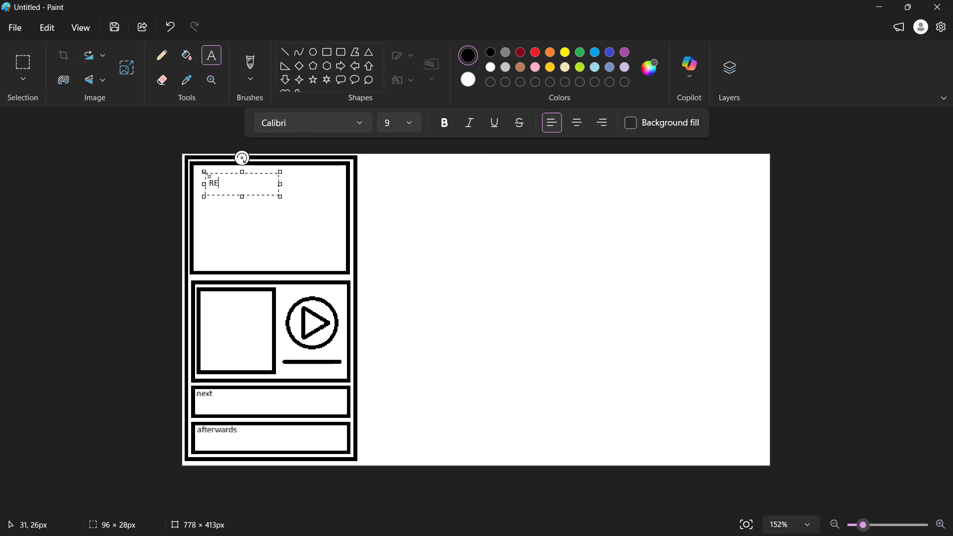
text(COMMENDED)
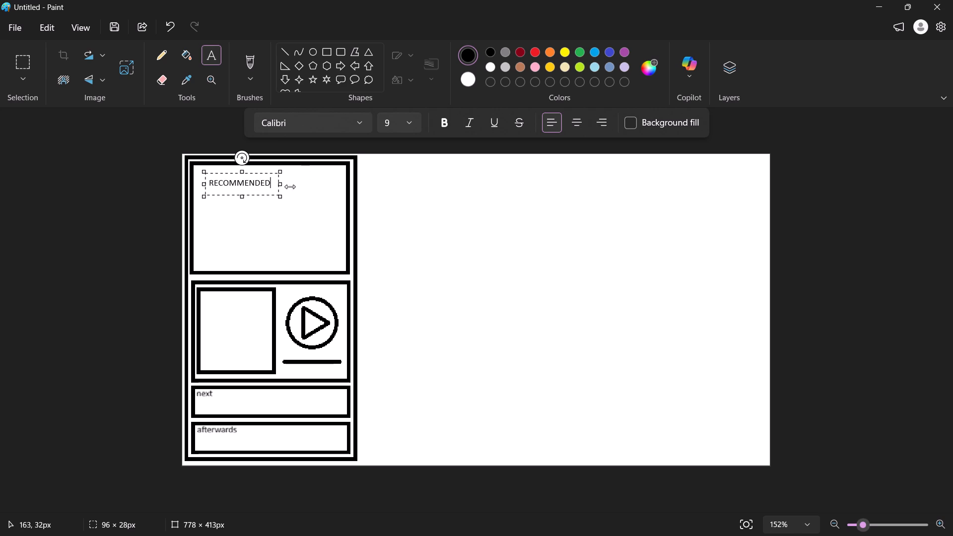
drag(261, 195, 248, 184)
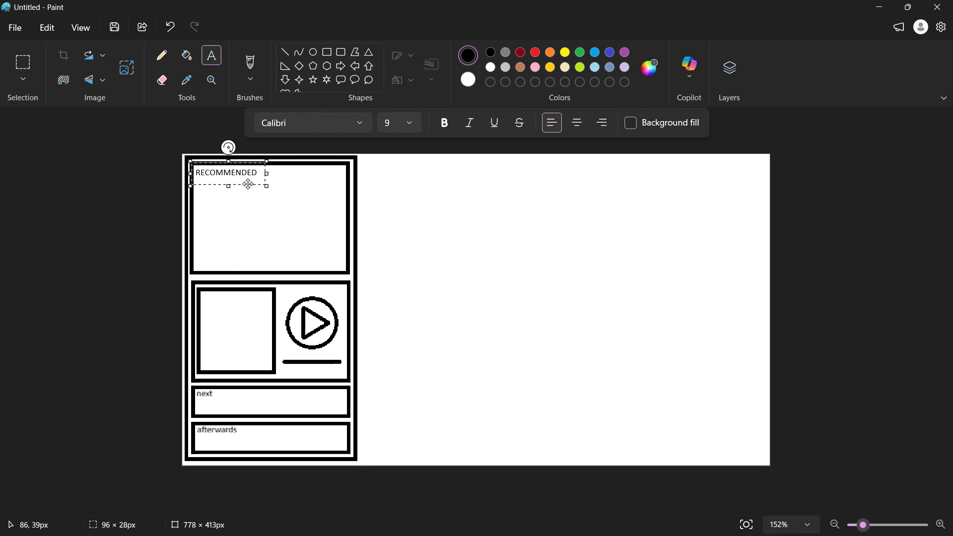
drag(248, 184, 248, 184)
Set the "RECOMMENDED" text to size 11 and resize its text box to about 114 × 30 px so it fits on one line.
key(ctrl+a)
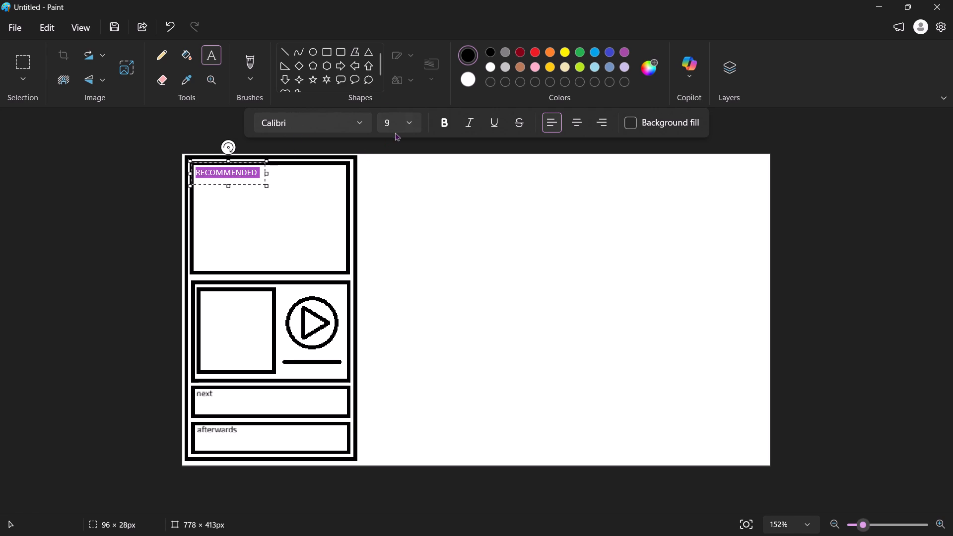
click(403, 123)
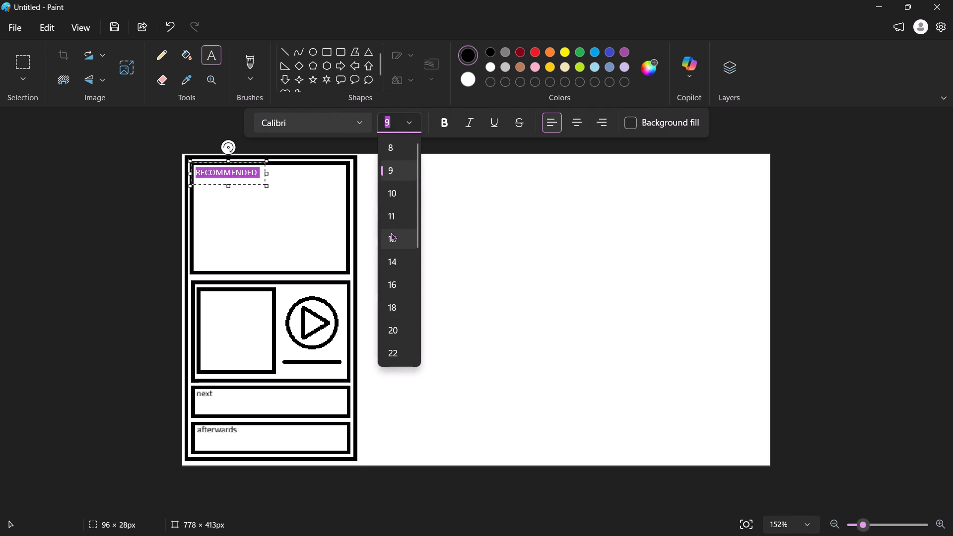
click(394, 210)
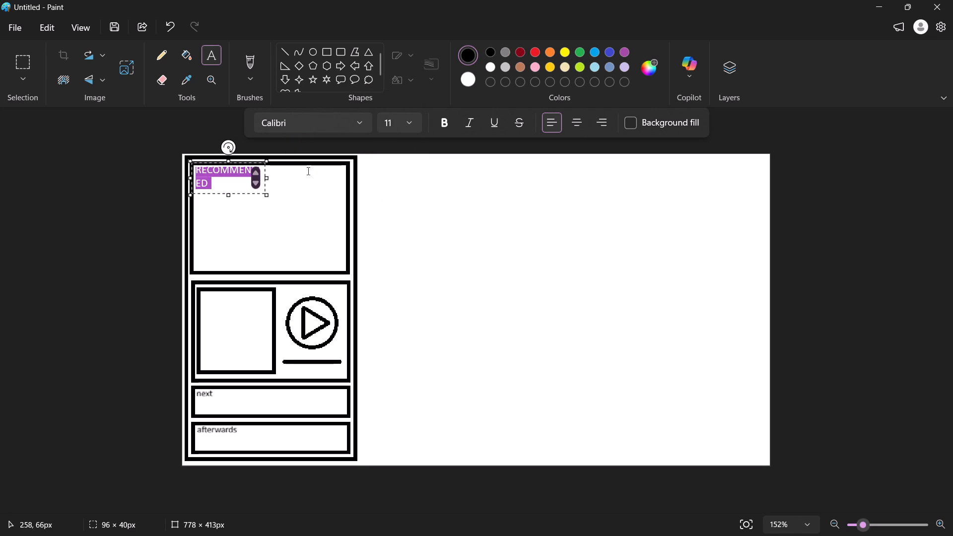
drag(266, 178, 289, 179)
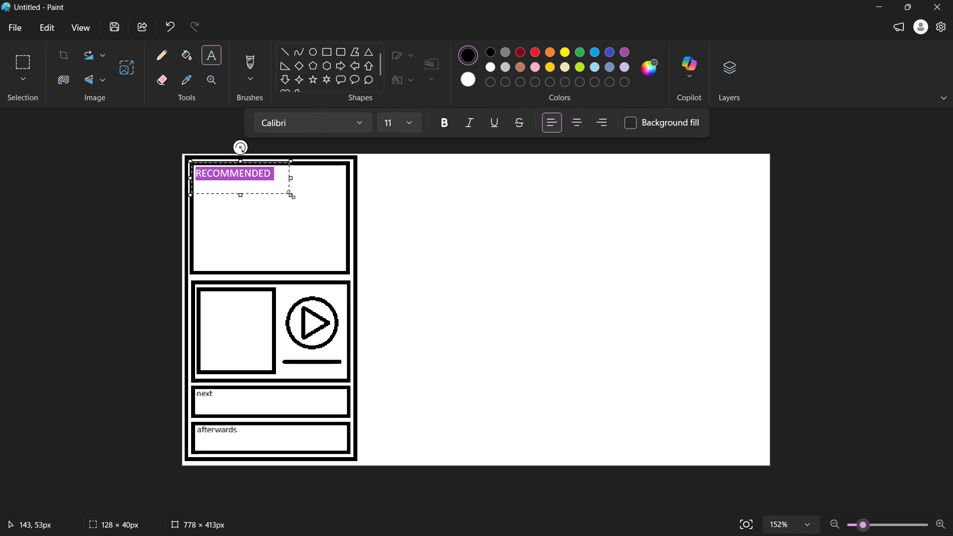
drag(291, 195, 279, 186)
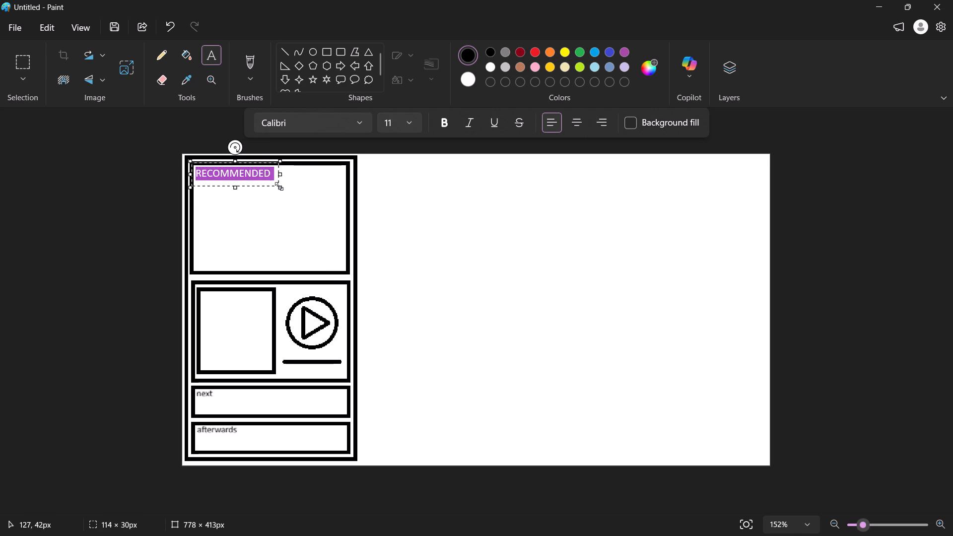
click(367, 195)
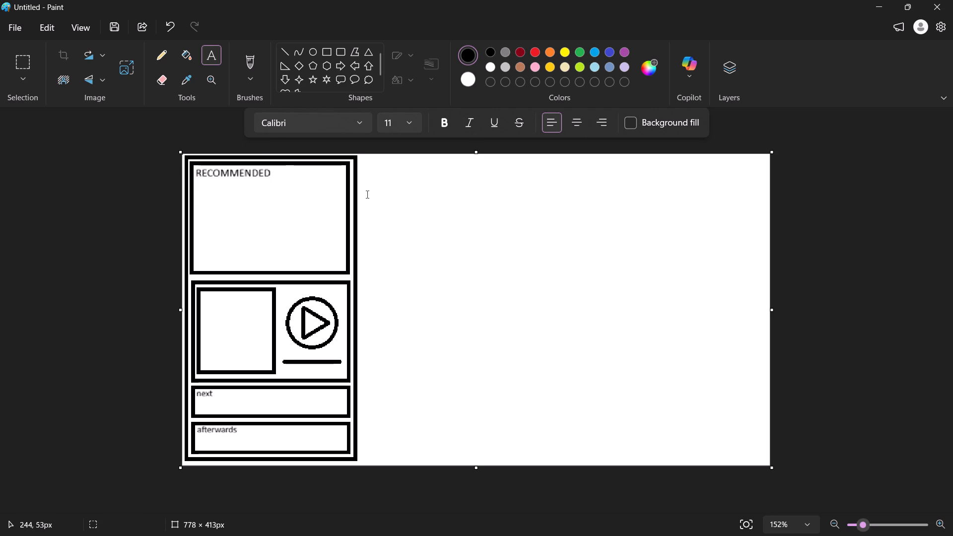
Draw a black-outlined rectangle about 41 × 48 px just below the "RECOMMENDED" text, at the left edge inside the large top rectangle.
click(367, 195)
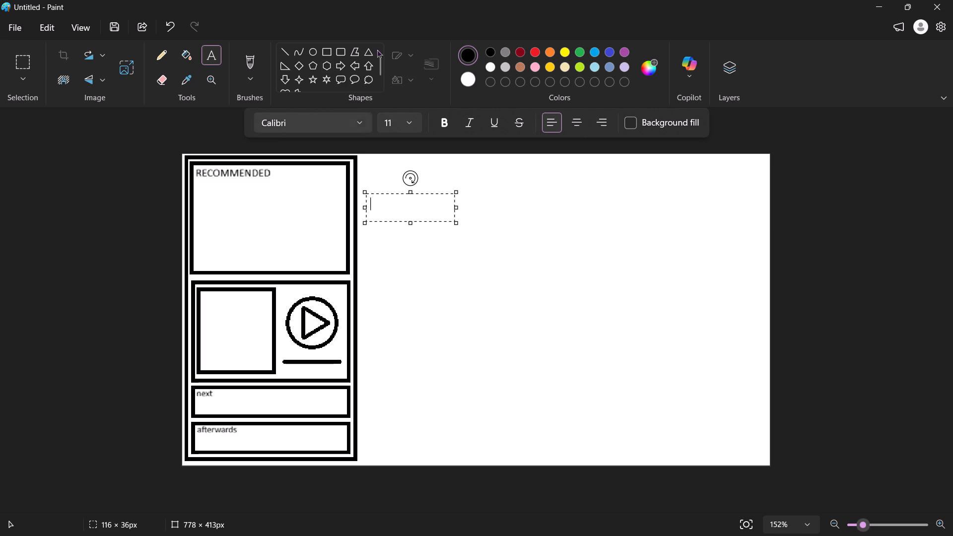
click(324, 48)
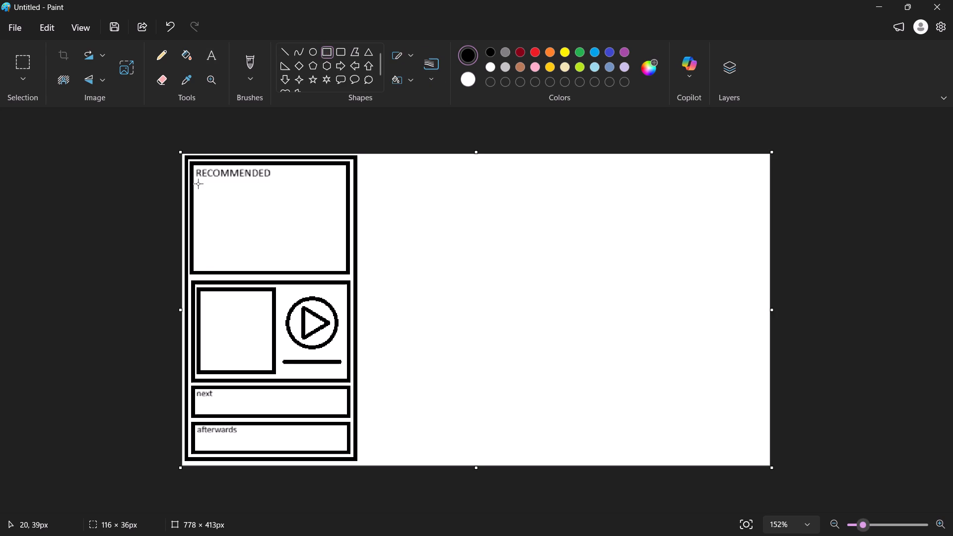
drag(198, 184, 231, 219)
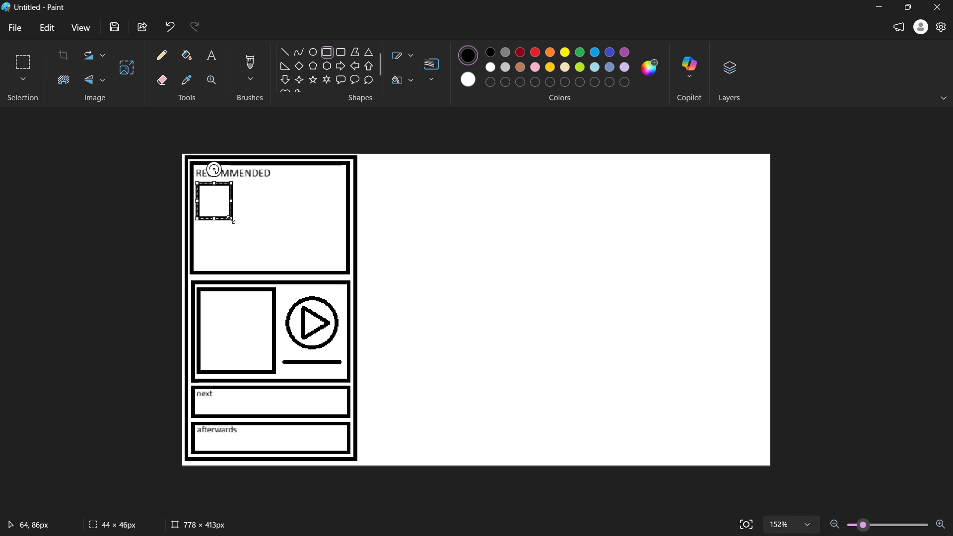
click(231, 219)
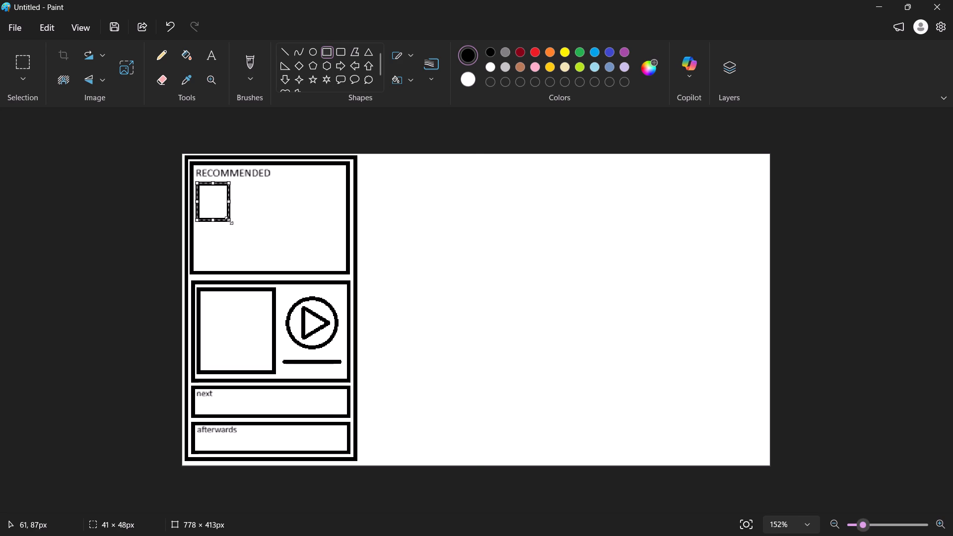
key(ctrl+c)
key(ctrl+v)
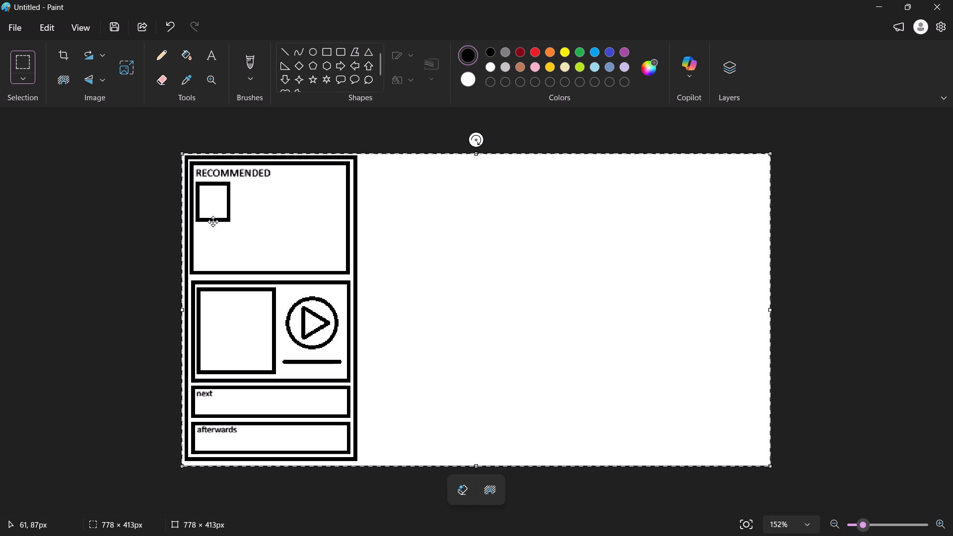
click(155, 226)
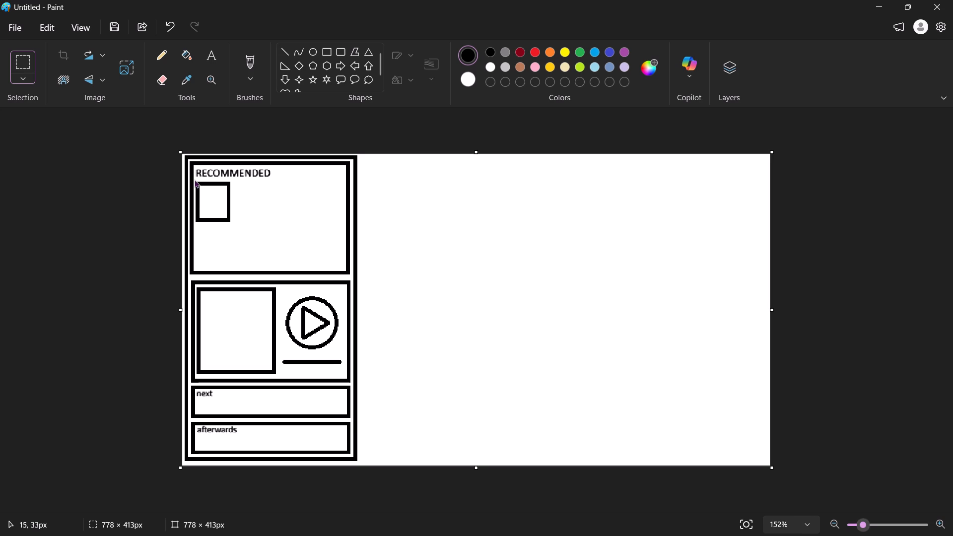
Copy the small rectangle under "RECOMMENDED" with a selection of about 50 × 60 px and place the duplicate directly to its right, level with it.
drag(195, 179, 241, 233)
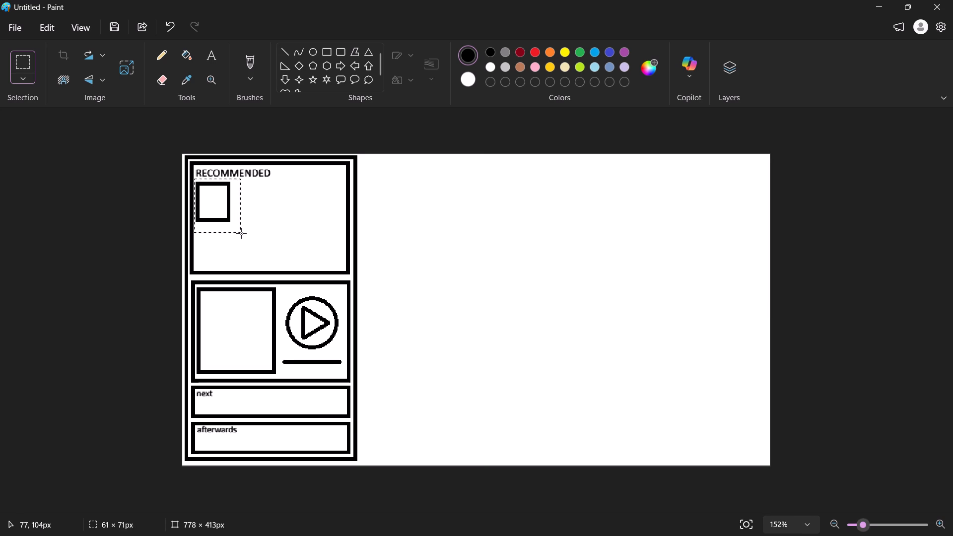
drag(241, 233, 232, 224)
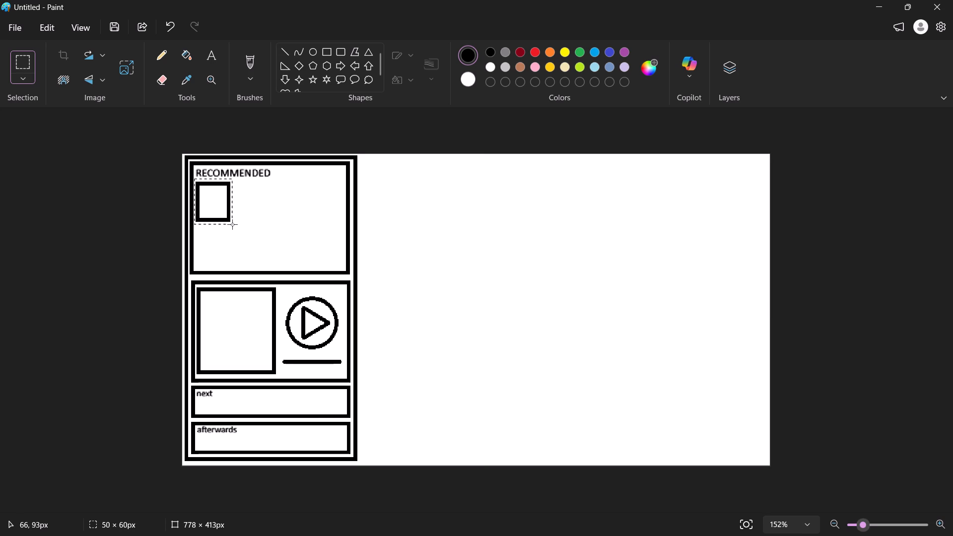
drag(232, 224, 233, 224)
key(ctrl+c)
key(ctrl+v)
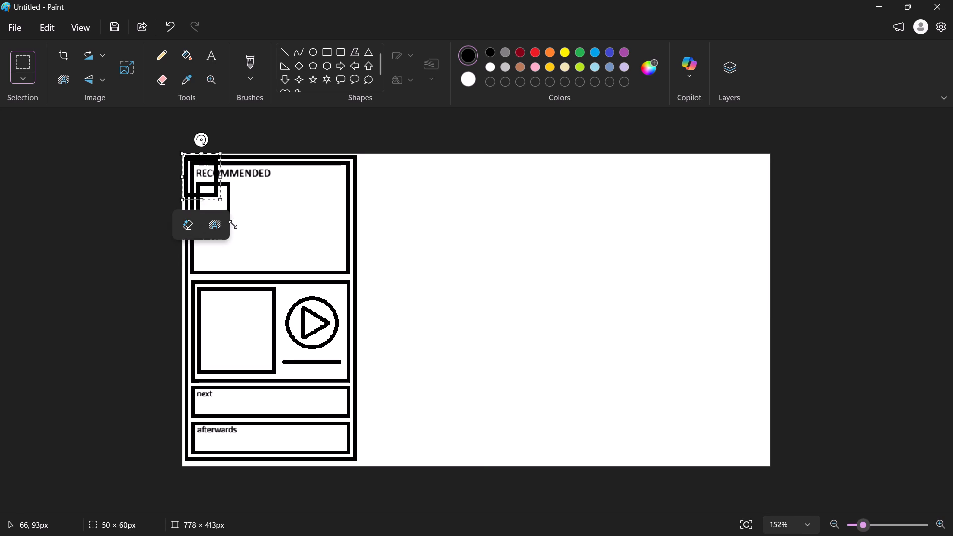
drag(205, 174, 257, 196)
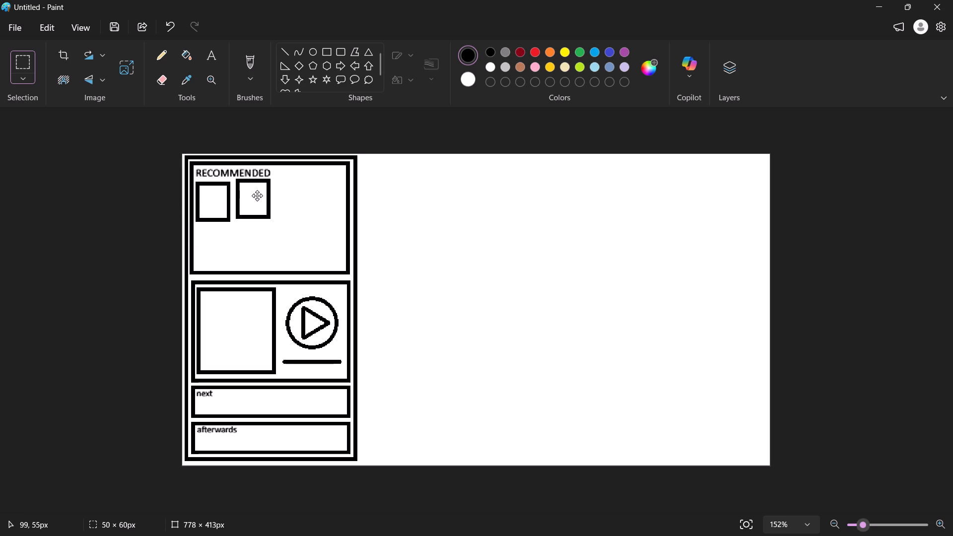
drag(257, 196, 260, 200)
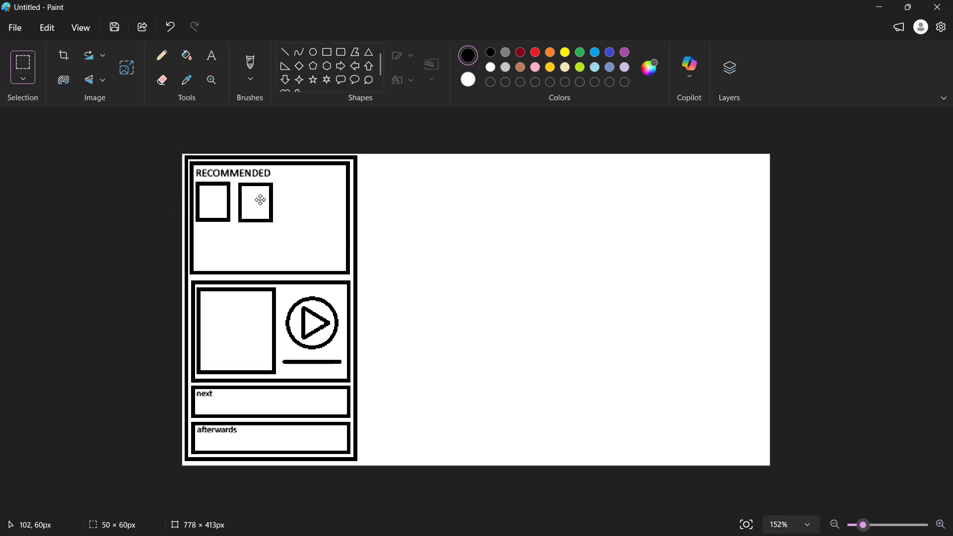
drag(260, 200, 258, 199)
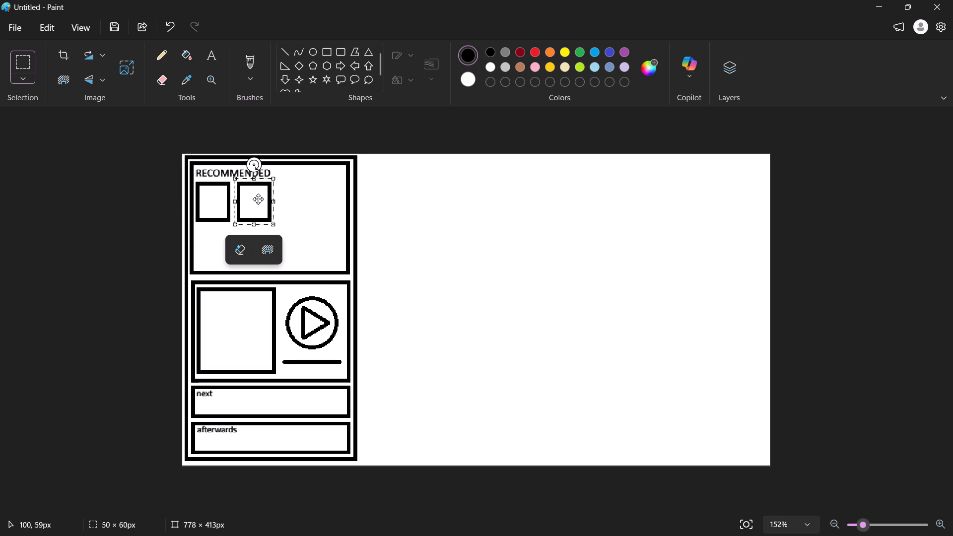
Paste another copy of the small rectangle as the third tile in the row, aligned with the first two.
key(ctrl+v)
drag(198, 179, 293, 204)
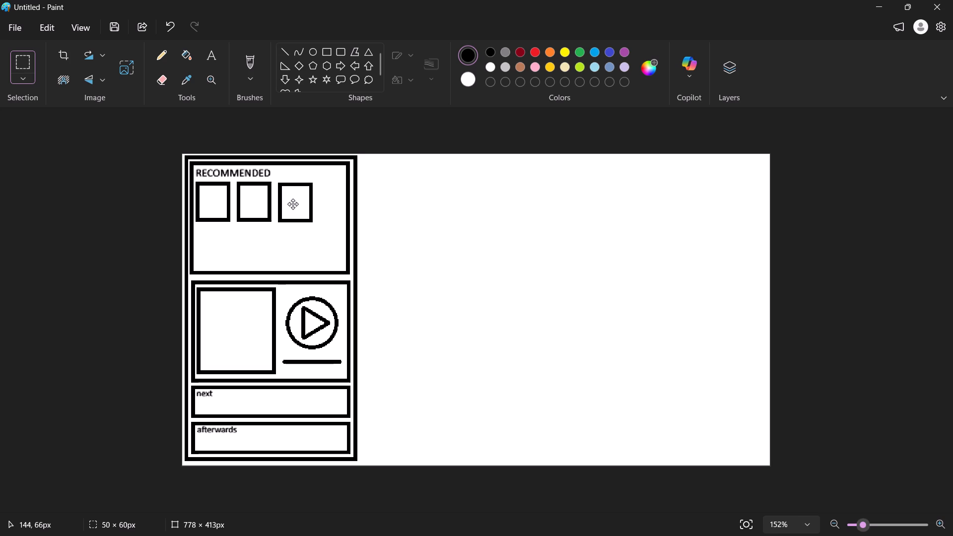
drag(293, 204, 292, 203)
drag(292, 203, 290, 203)
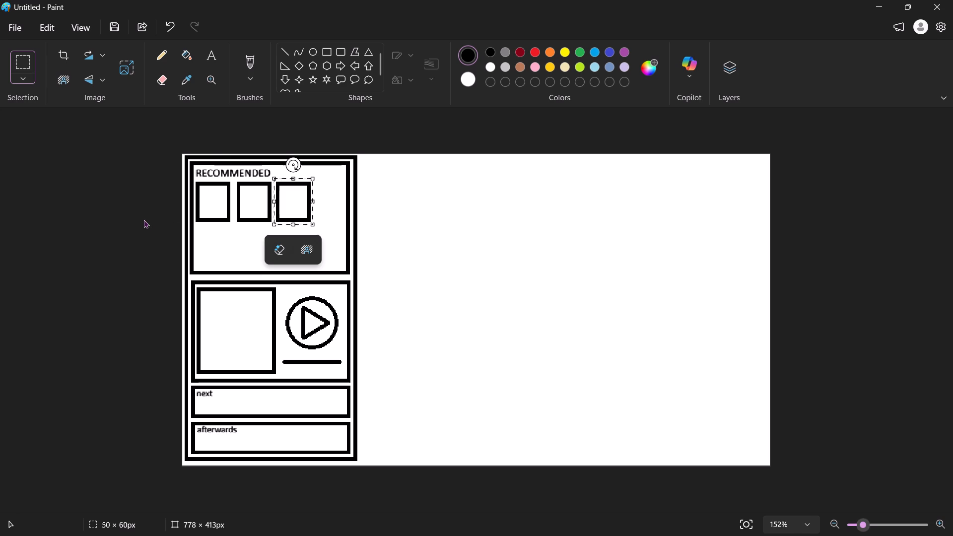
click(130, 216)
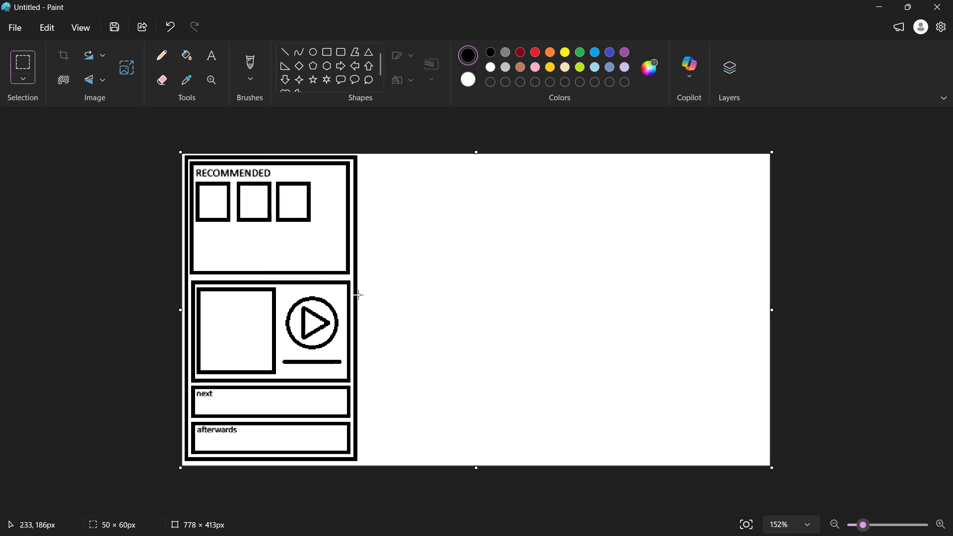
Paste a fourth small rectangle at the end of the row, fitted between the third tile and the frame's right edge.
key(ctrl+v)
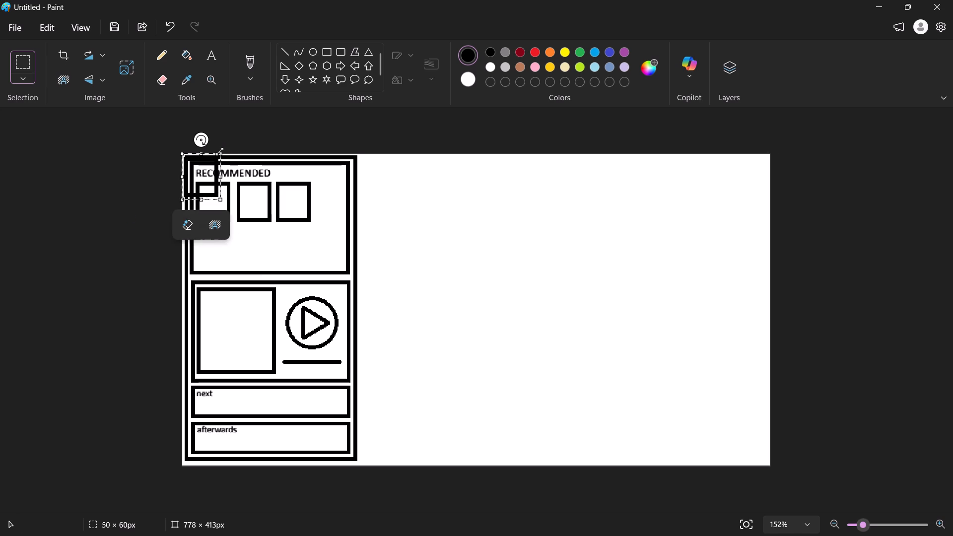
drag(208, 167, 338, 192)
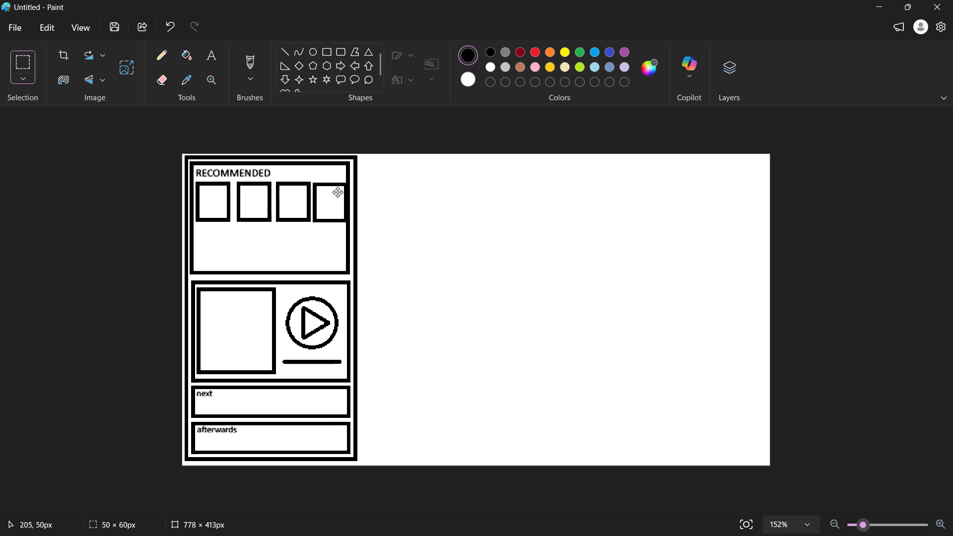
drag(338, 192, 337, 192)
drag(337, 192, 336, 192)
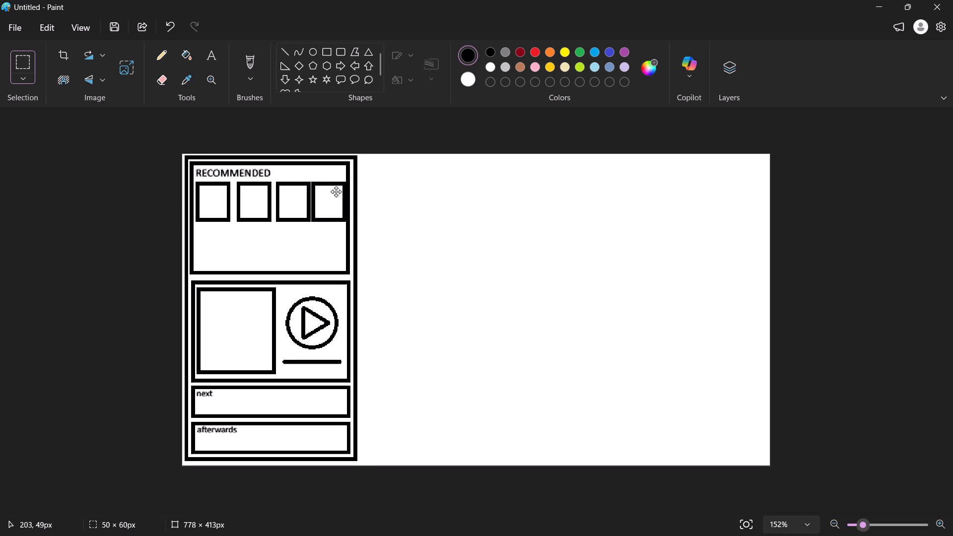
drag(336, 192, 337, 192)
click(337, 192)
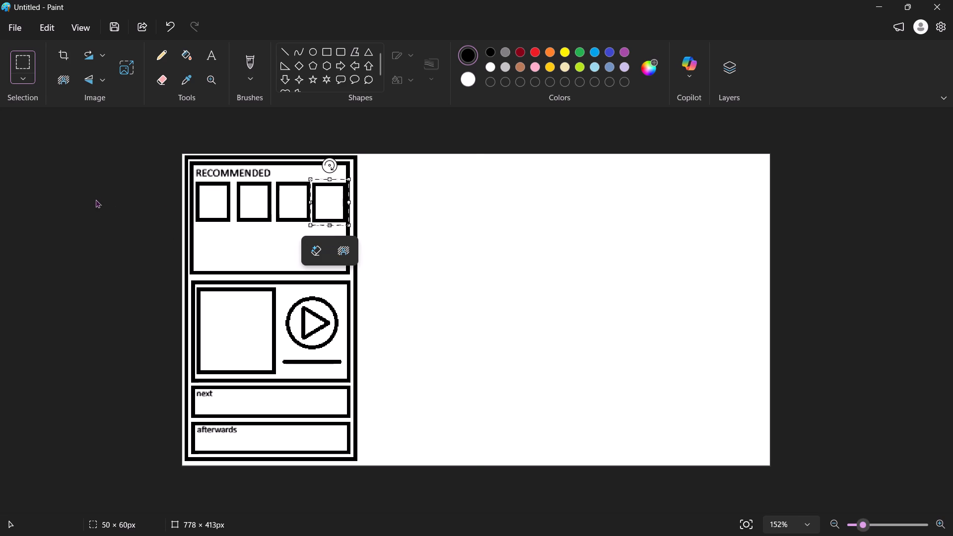
click(96, 199)
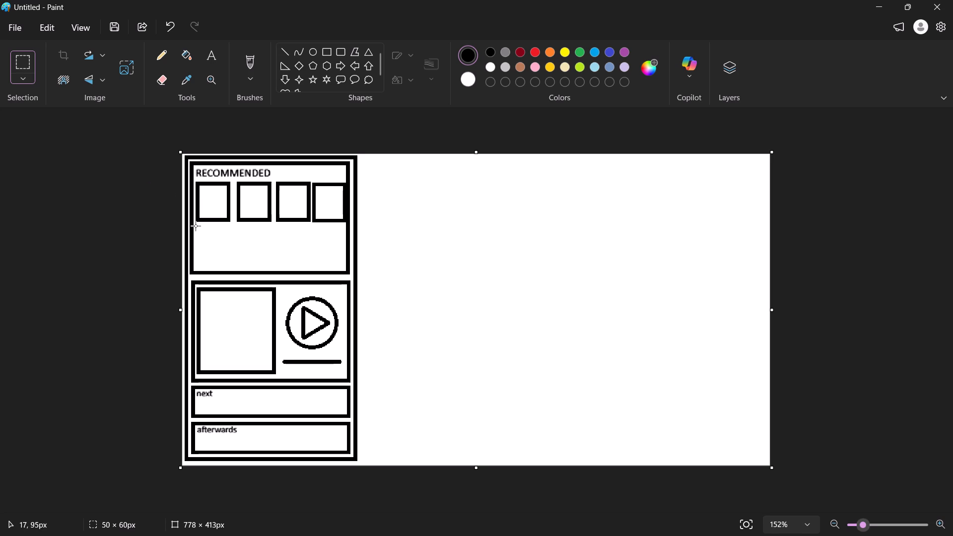
Copy the whole row of four small rectangles, about 201 × 62 px, and place the duplicate directly below as a second row.
drag(195, 226, 344, 180)
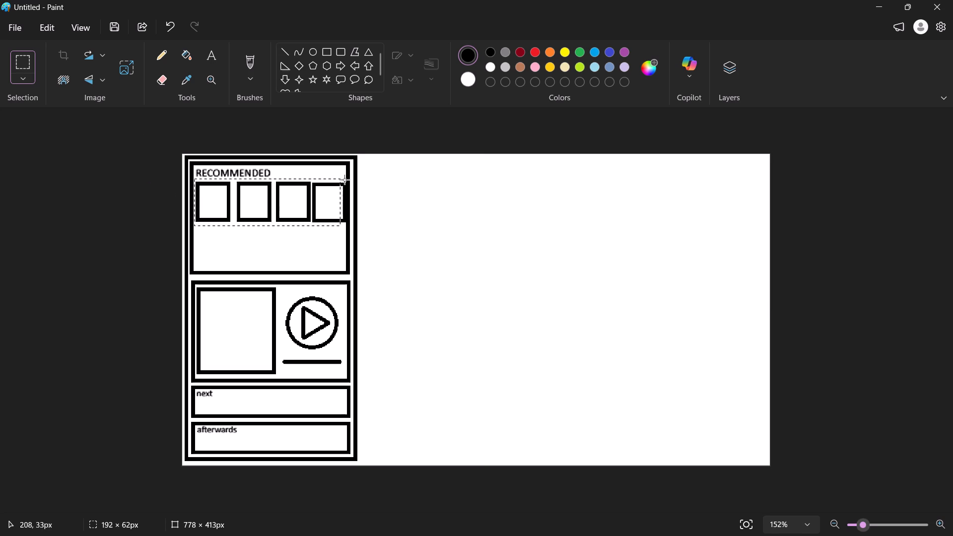
drag(344, 180, 347, 180)
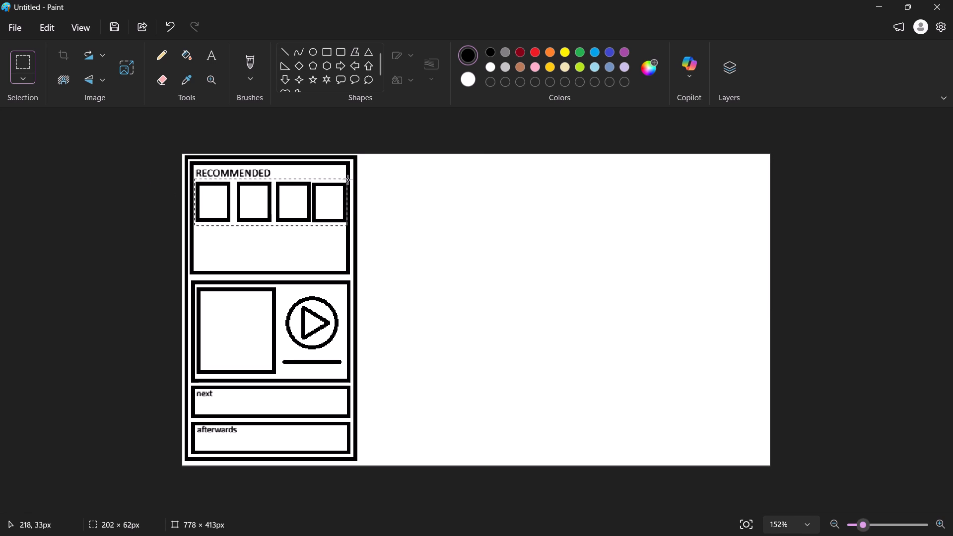
drag(347, 180, 347, 180)
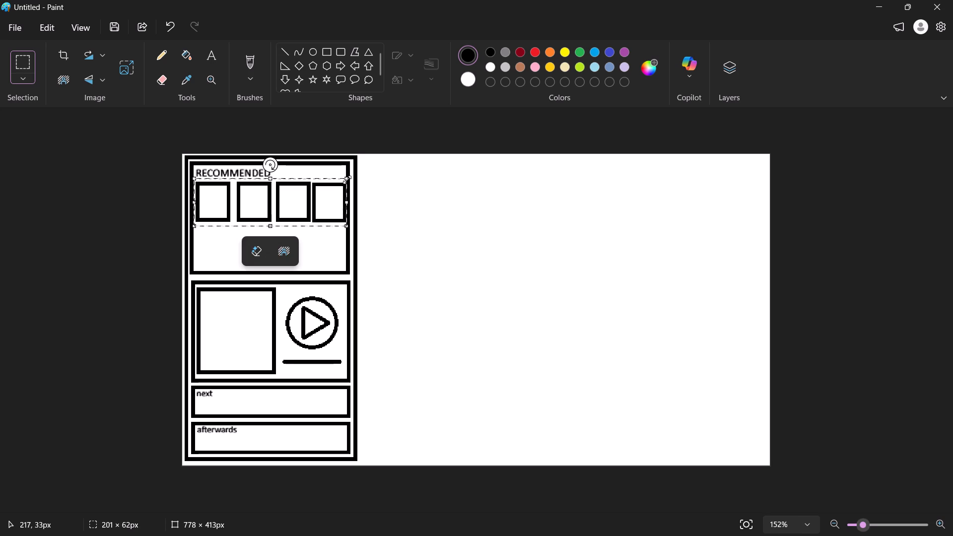
key(ctrl+c)
key(ctrl+v)
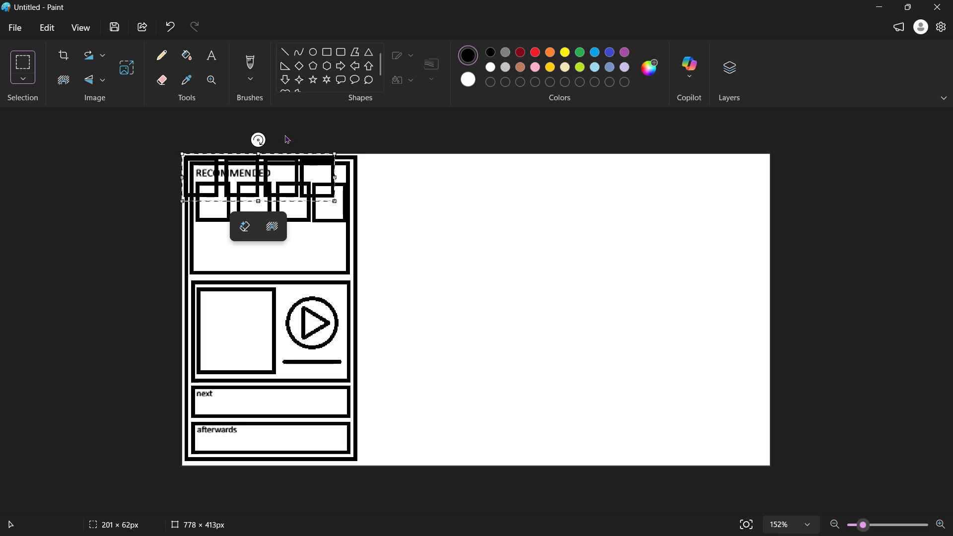
drag(269, 175, 280, 245)
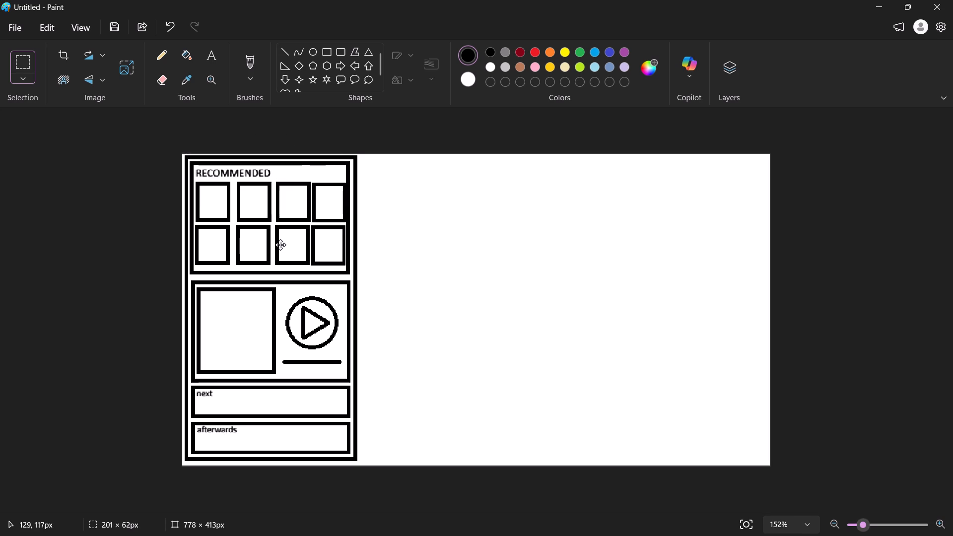
drag(280, 245, 280, 246)
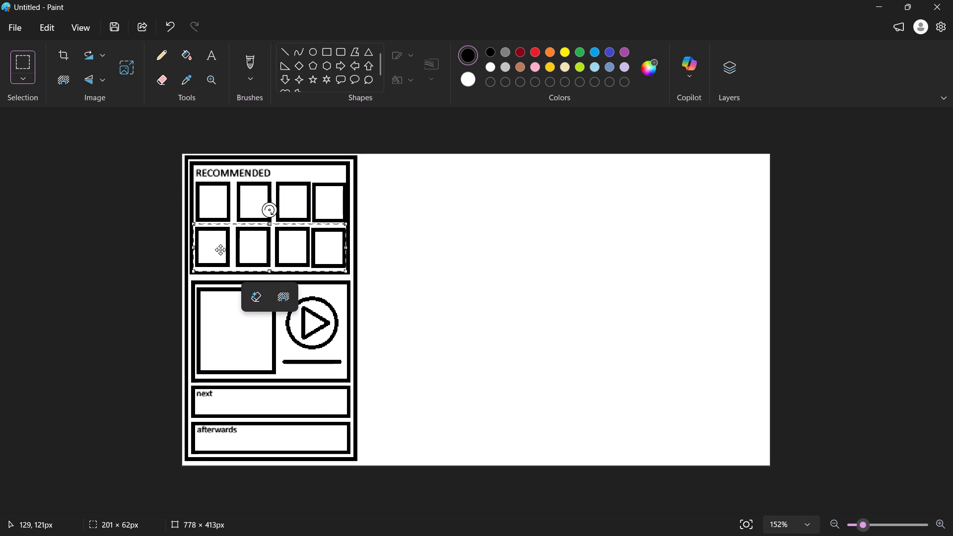
click(67, 247)
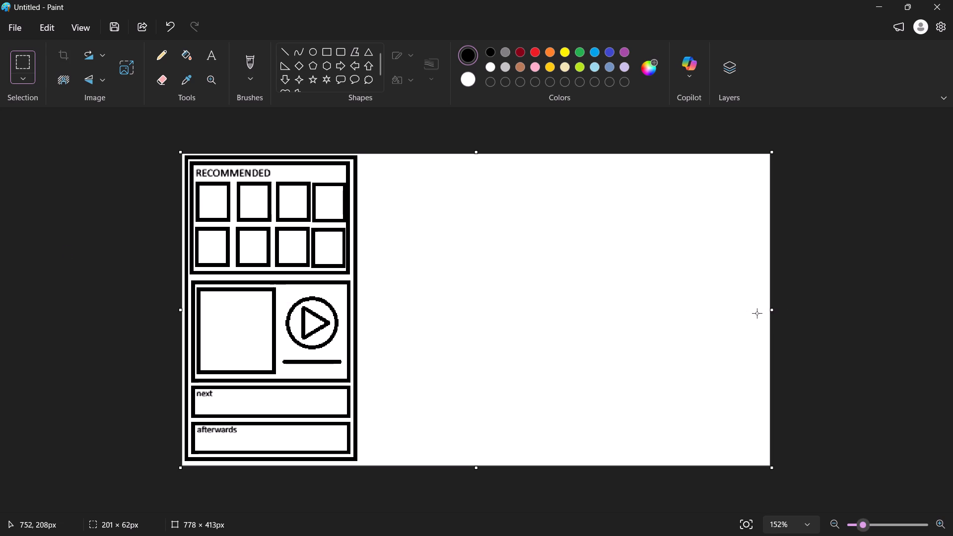
Reduce the canvas width to about 237 px, cutting off the empty white area to the right of the layout.
drag(774, 310, 400, 355)
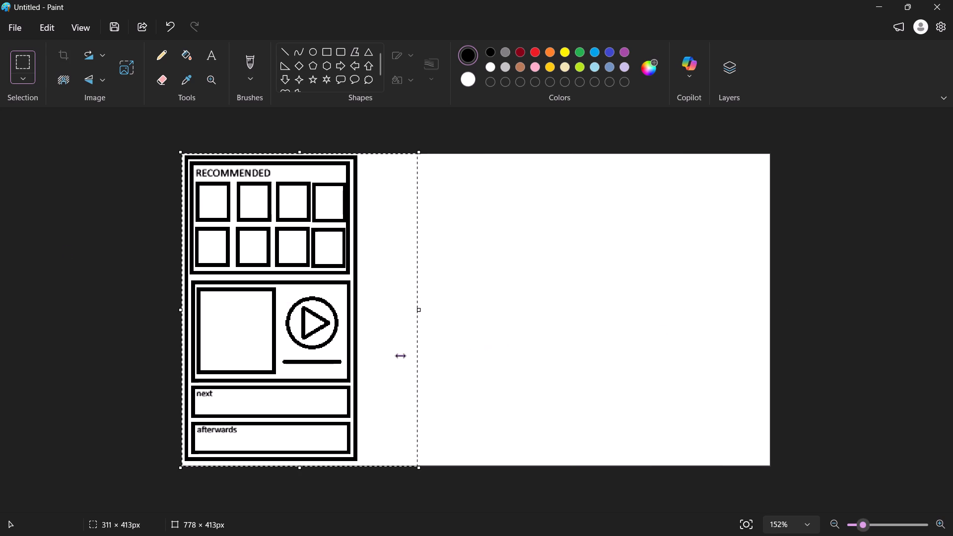
drag(400, 355, 363, 372)
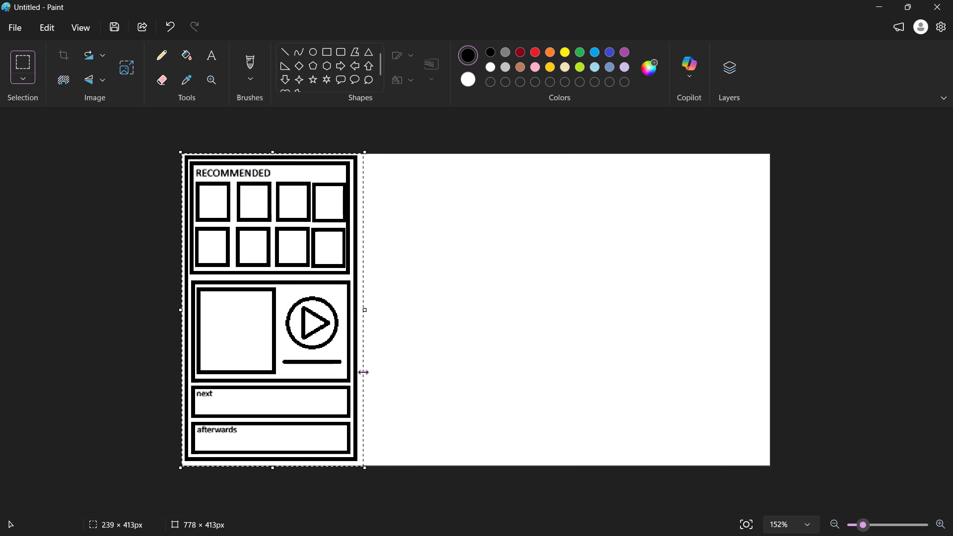
drag(363, 372, 362, 372)
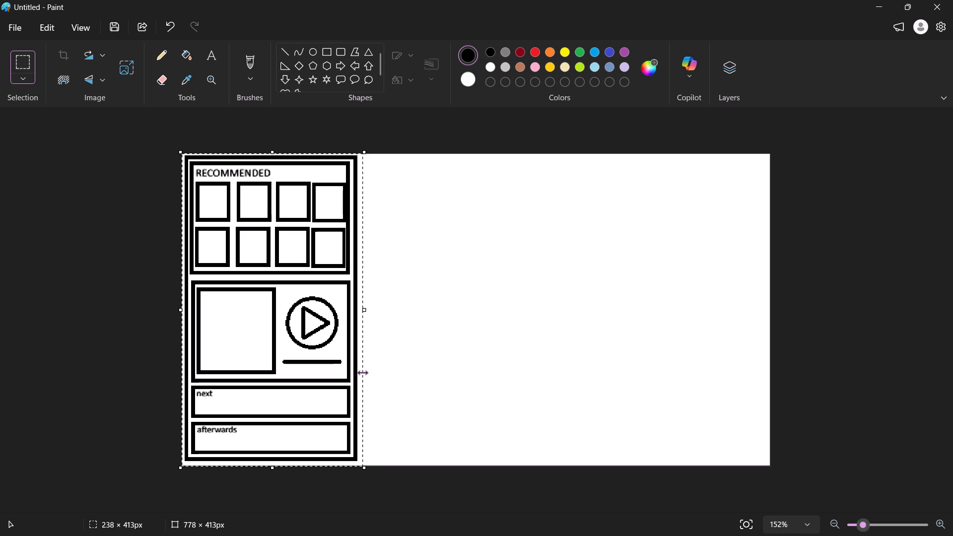
drag(362, 372, 362, 374)
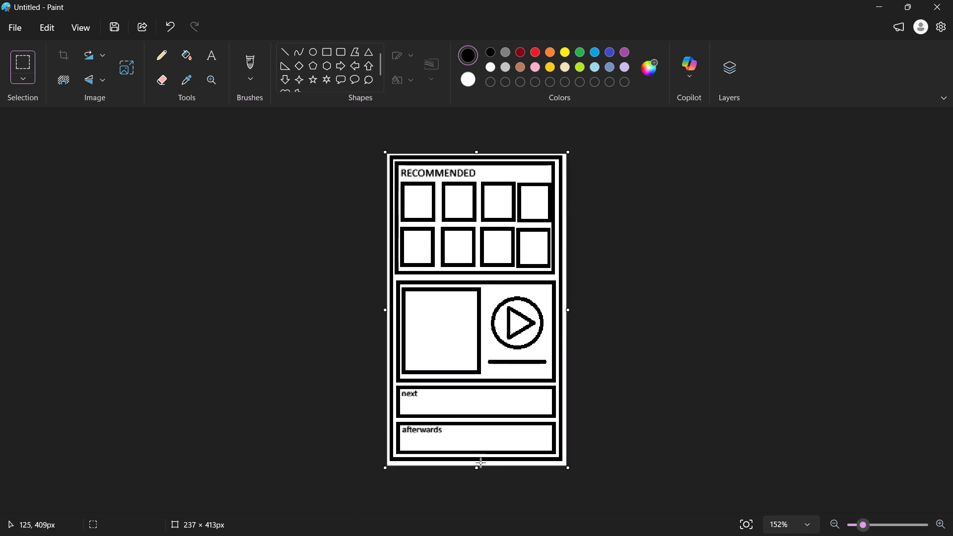
Extend the bottom of the canvas to a height of about 453 px, adding blank space below the layout.
drag(478, 467, 477, 494)
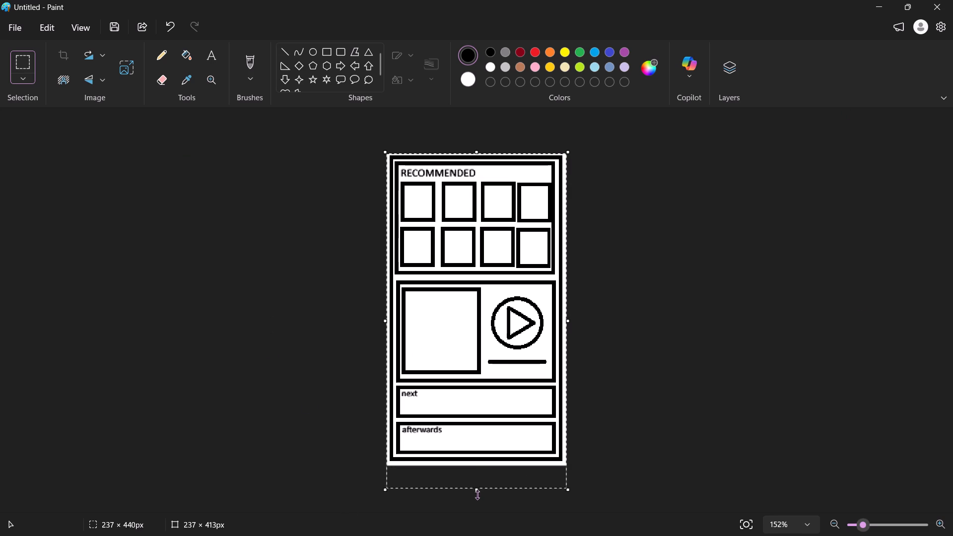
drag(477, 494, 476, 497)
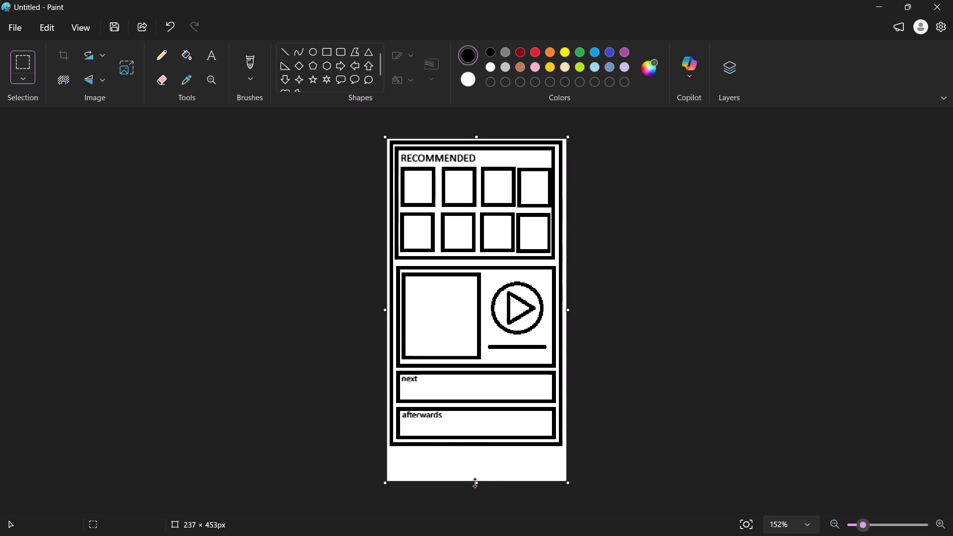
Reduce the canvas height to about 413 px, trimming the blank space below the layout.
drag(476, 482, 479, 454)
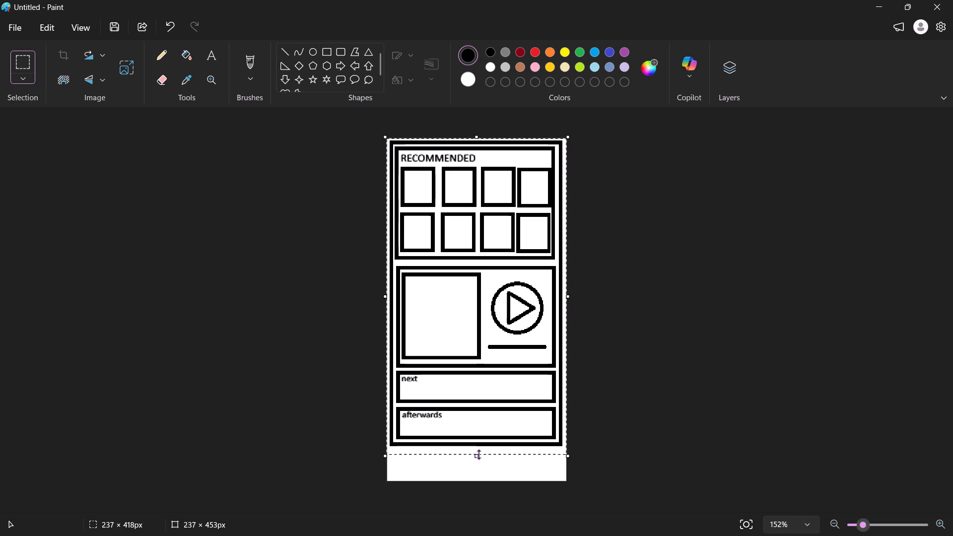
drag(479, 454, 480, 451)
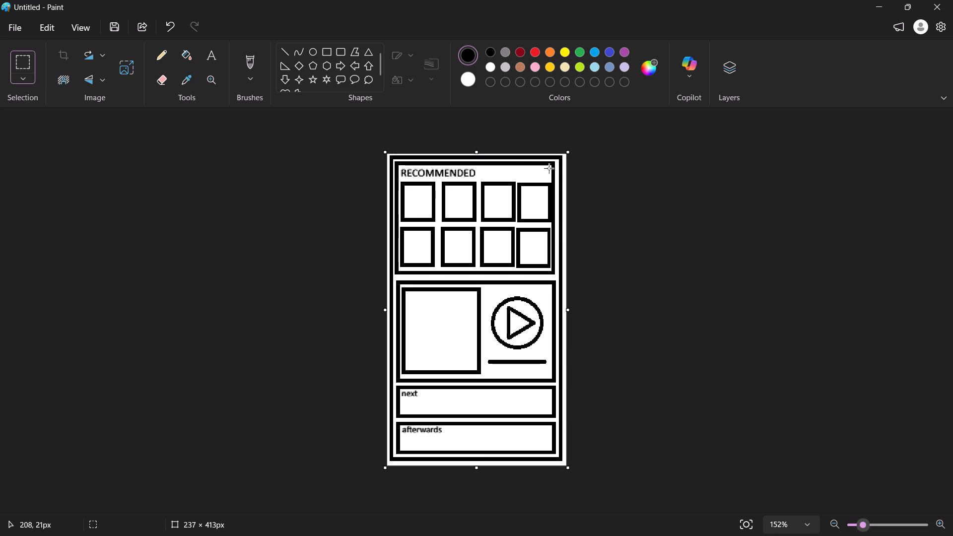
Draw a rounded rectangle about 77 × 13 px beside the RECOMMENDED heading, above the third and fourth tiles, as a search bar.
ctrl+scroll(533, 189, up, 11)
ctrl+scroll(533, 189, down, 2)
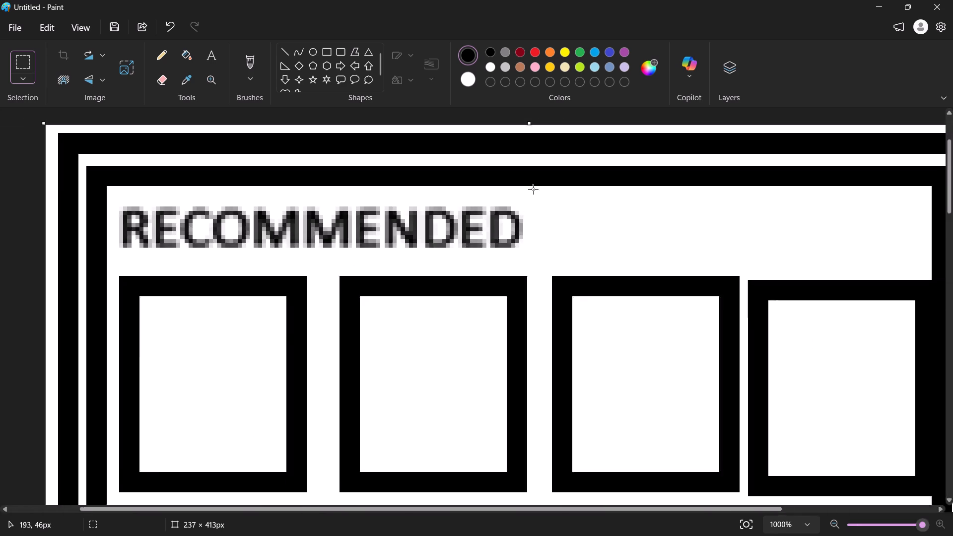
ctrl+scroll(533, 189, down, 3)
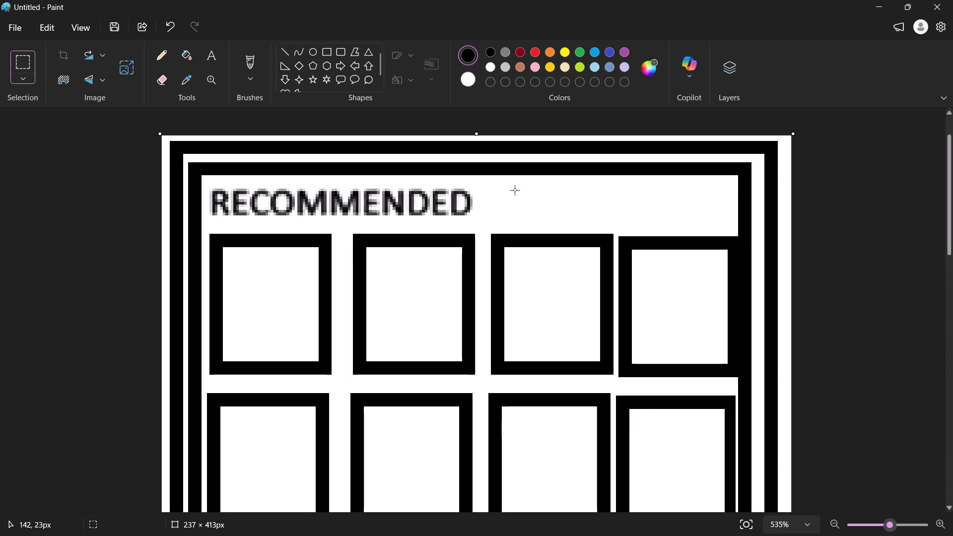
click(337, 50)
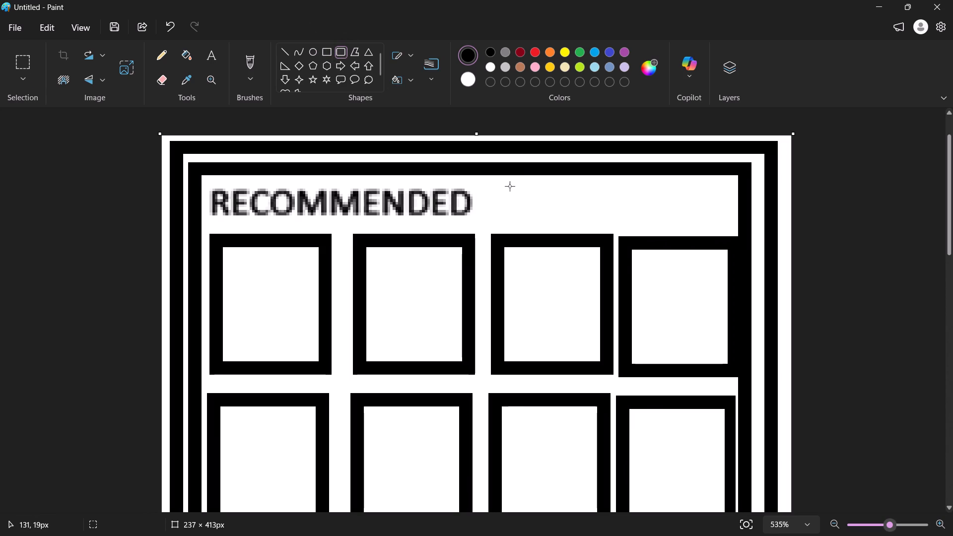
drag(509, 194, 620, 226)
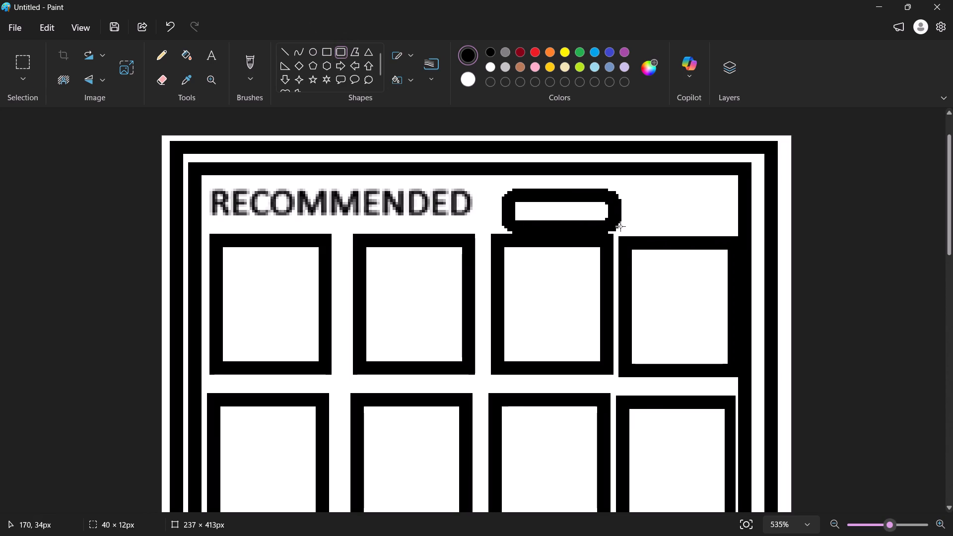
drag(620, 226, 703, 229)
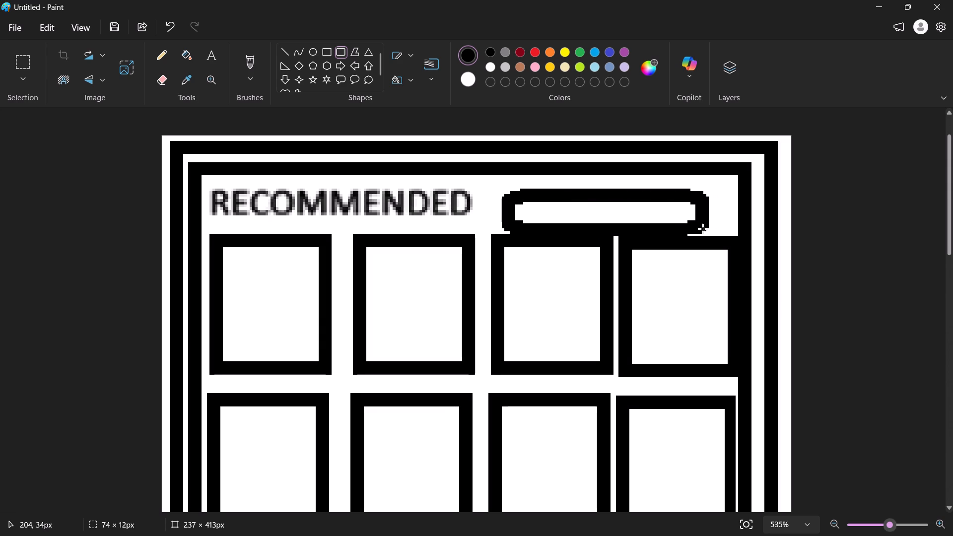
drag(703, 229, 708, 229)
drag(651, 216, 651, 208)
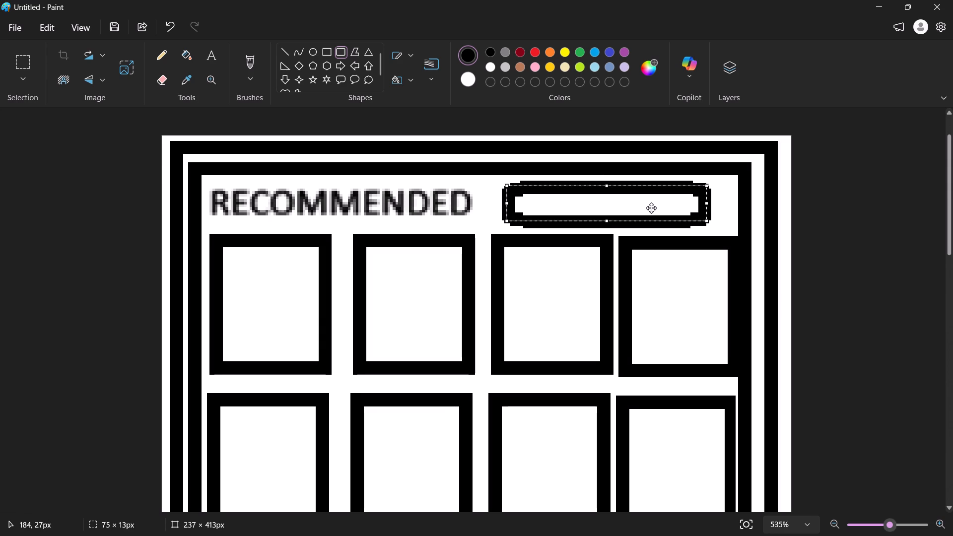
drag(651, 208, 651, 209)
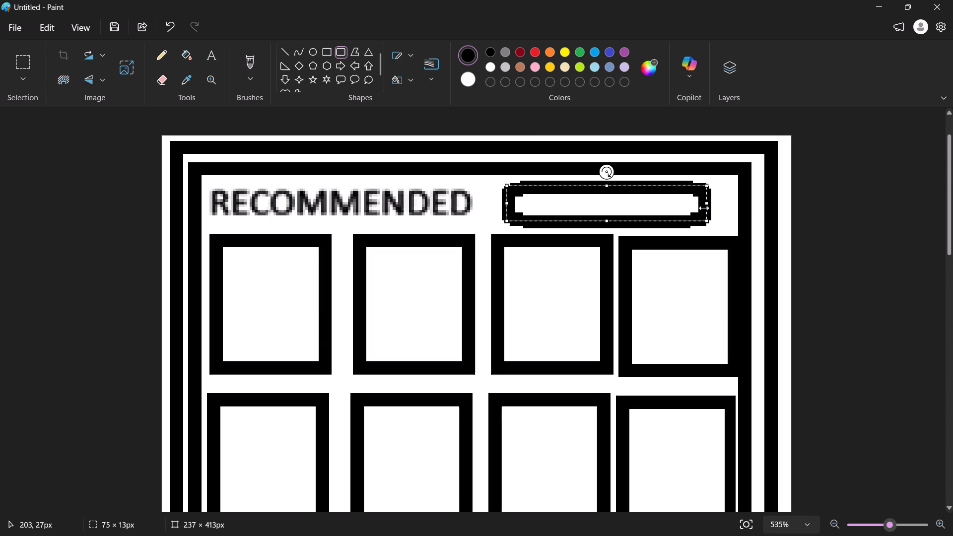
drag(704, 208, 729, 214)
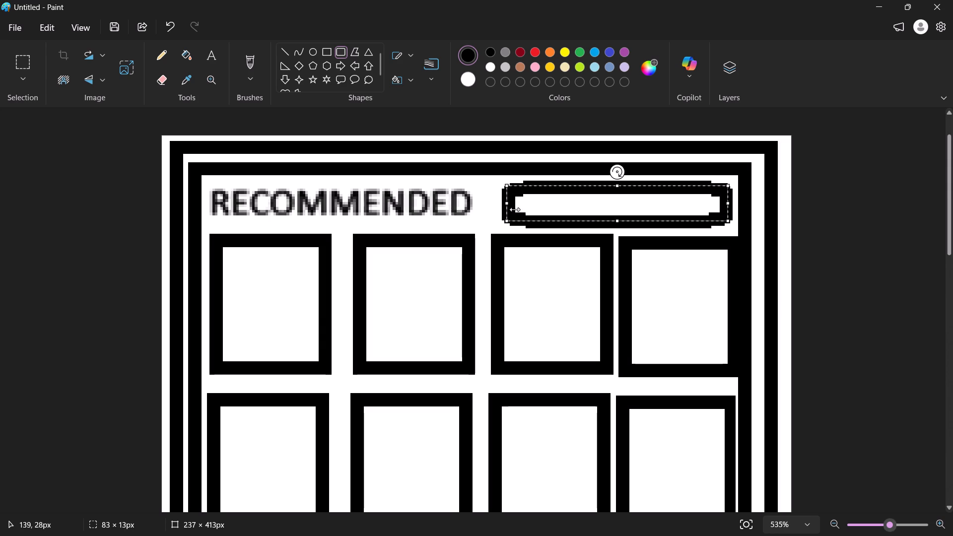
drag(508, 206, 488, 204)
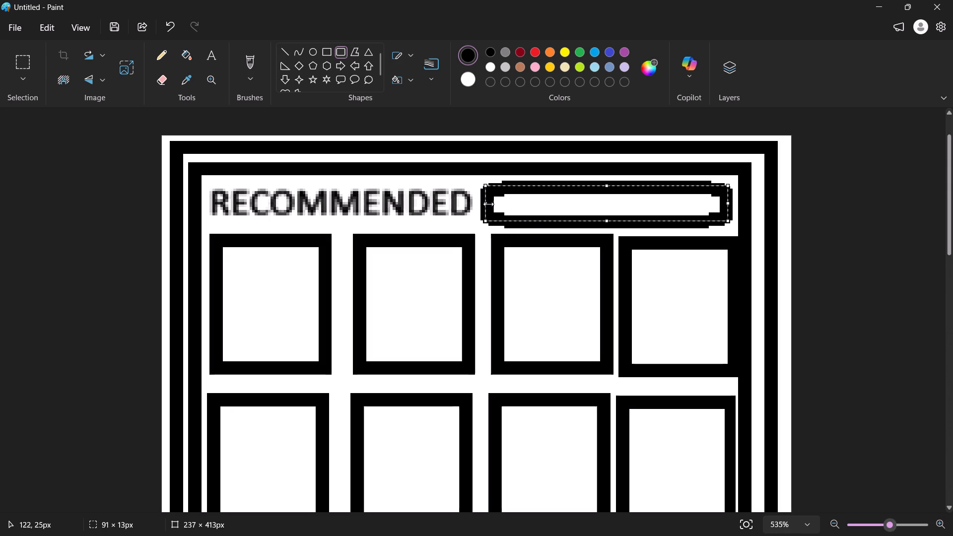
drag(488, 204, 524, 212)
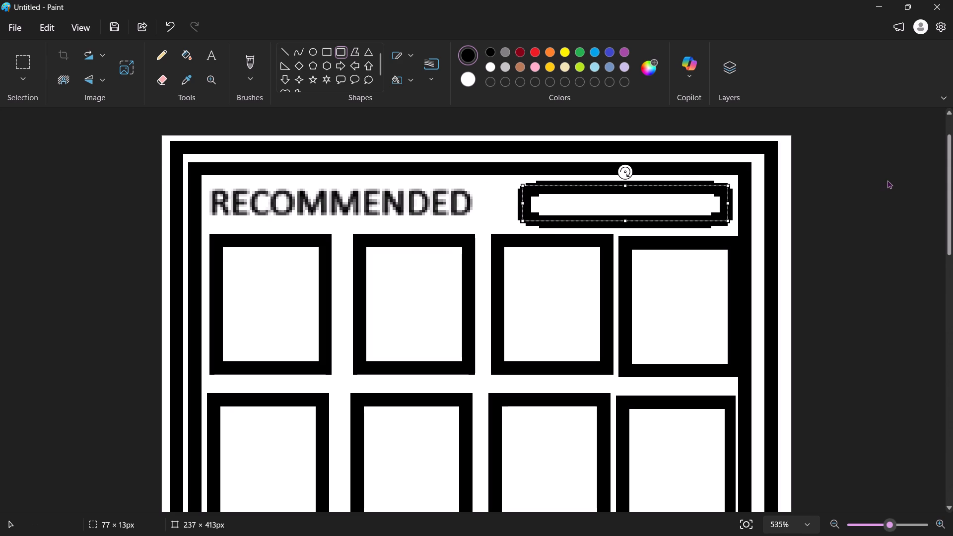
click(888, 180)
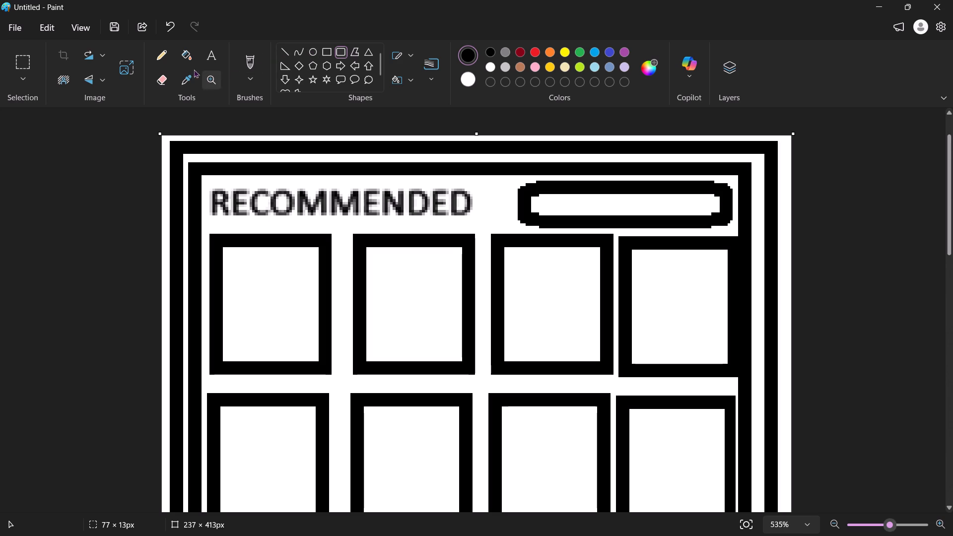
Draw a small circle about 5 × 5 px with a 1px outline near the right end inside the search bar.
click(170, 53)
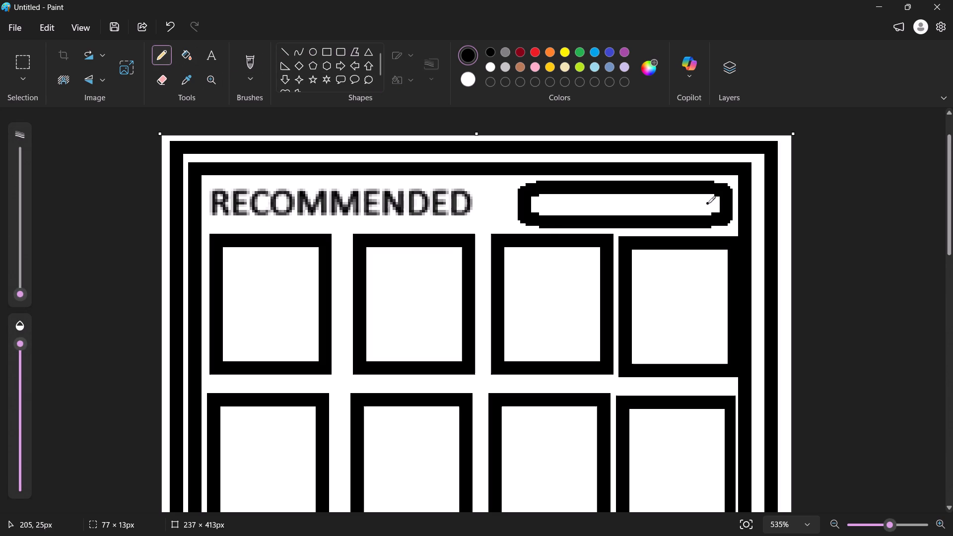
click(314, 55)
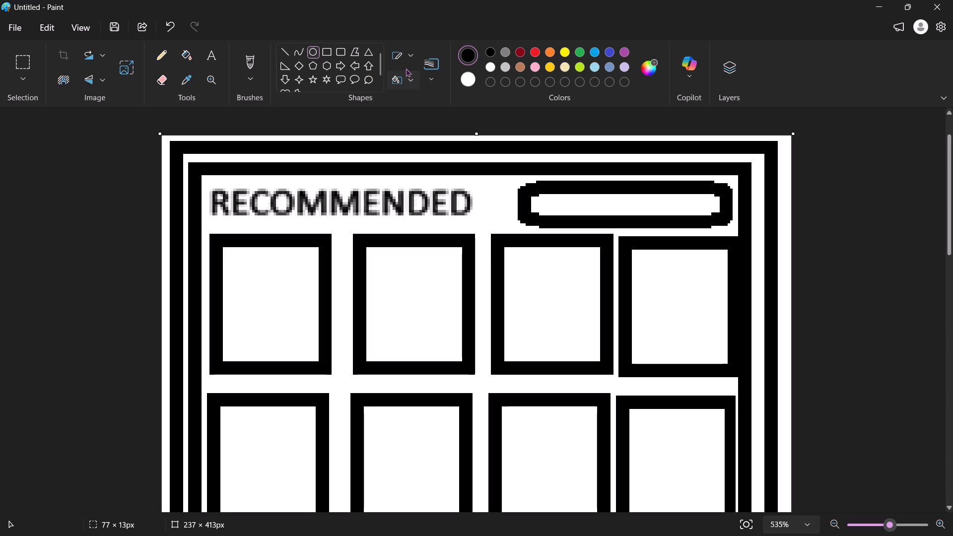
click(436, 72)
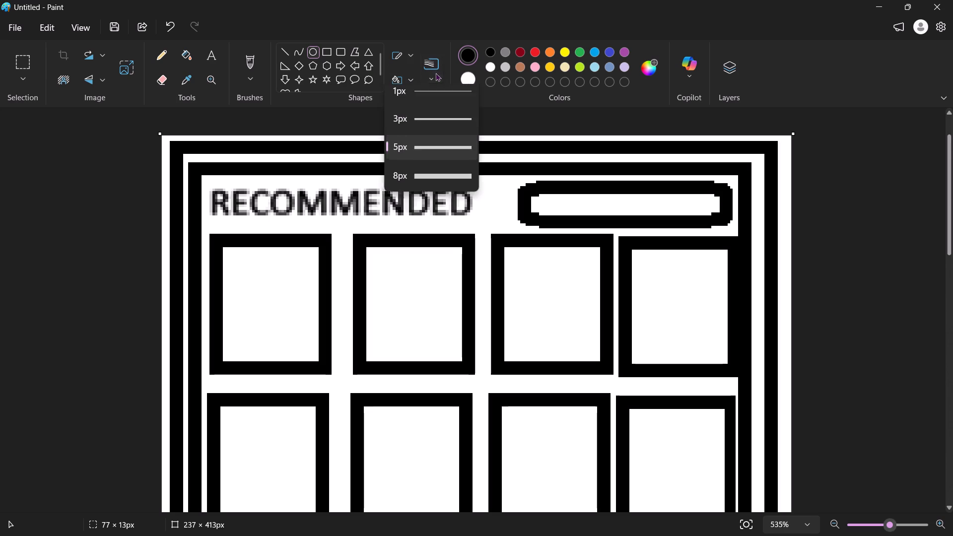
click(445, 96)
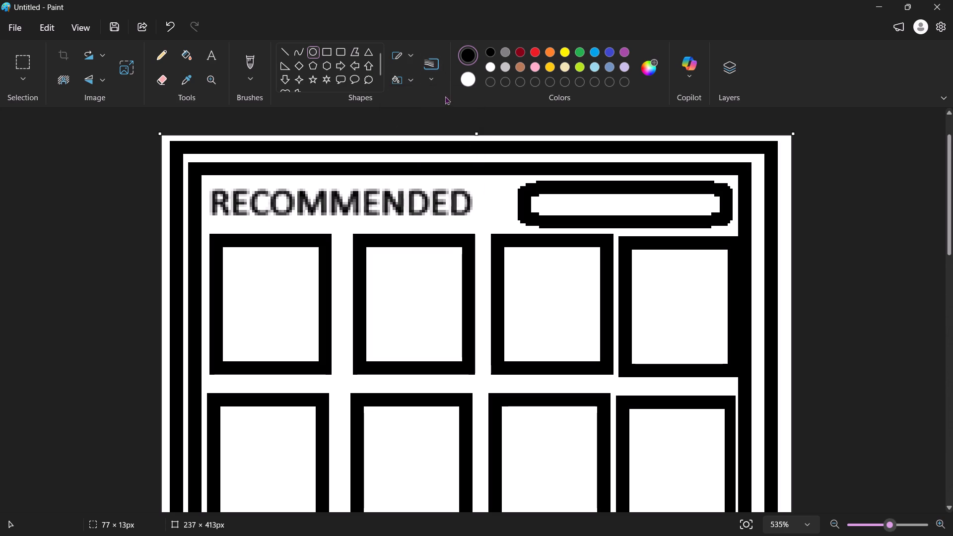
drag(688, 201, 702, 213)
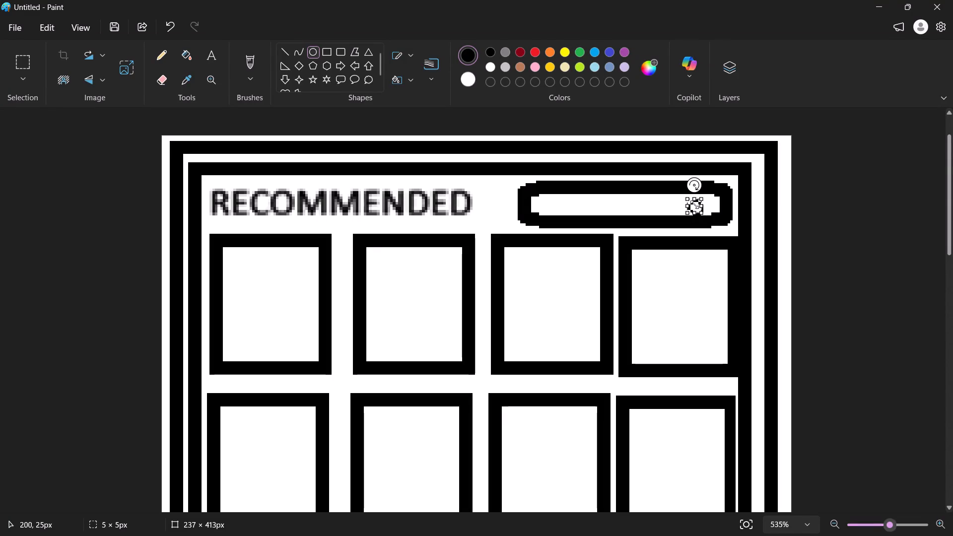
click(695, 205)
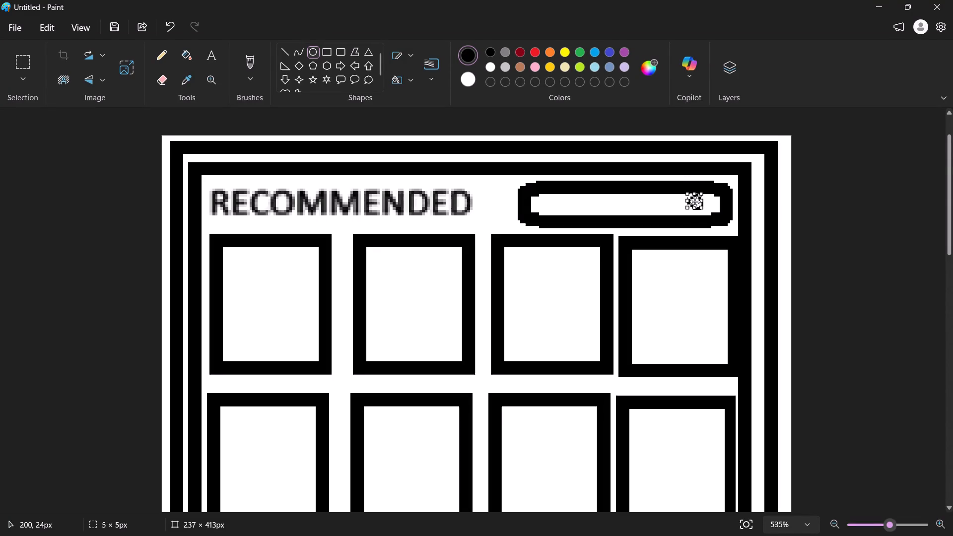
click(814, 226)
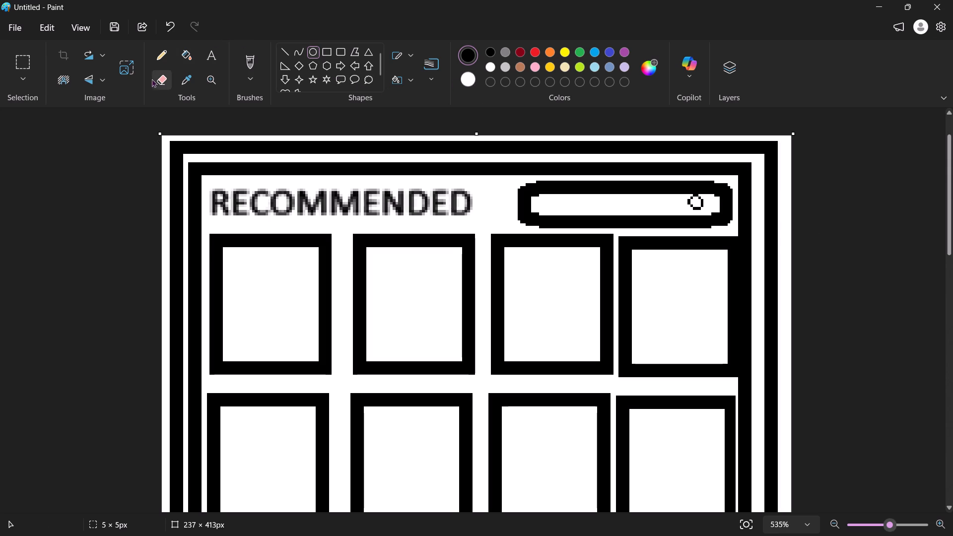
Add a diagonal line about 3 × 4 px from the circle's lower right as the magnifying glass handle.
click(287, 53)
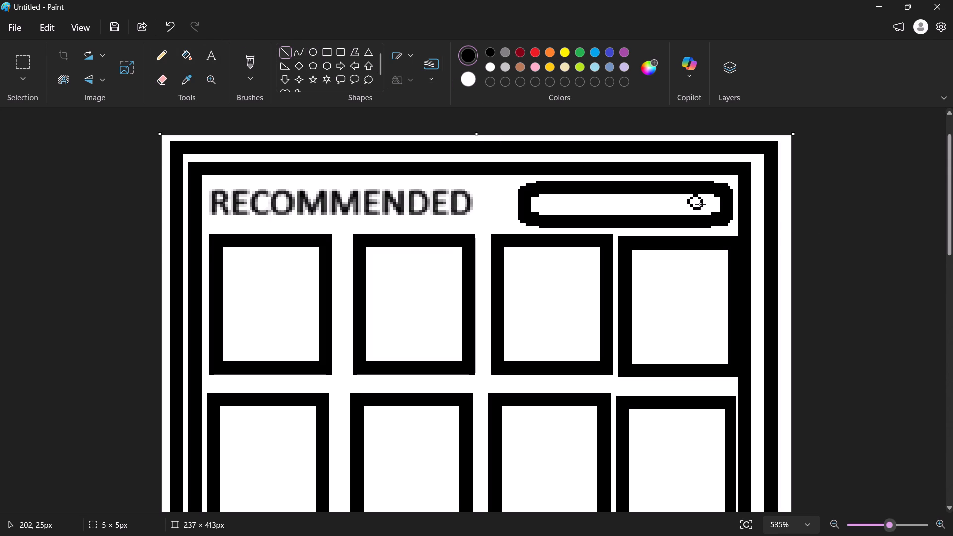
drag(700, 204, 709, 213)
drag(709, 213, 709, 214)
click(809, 217)
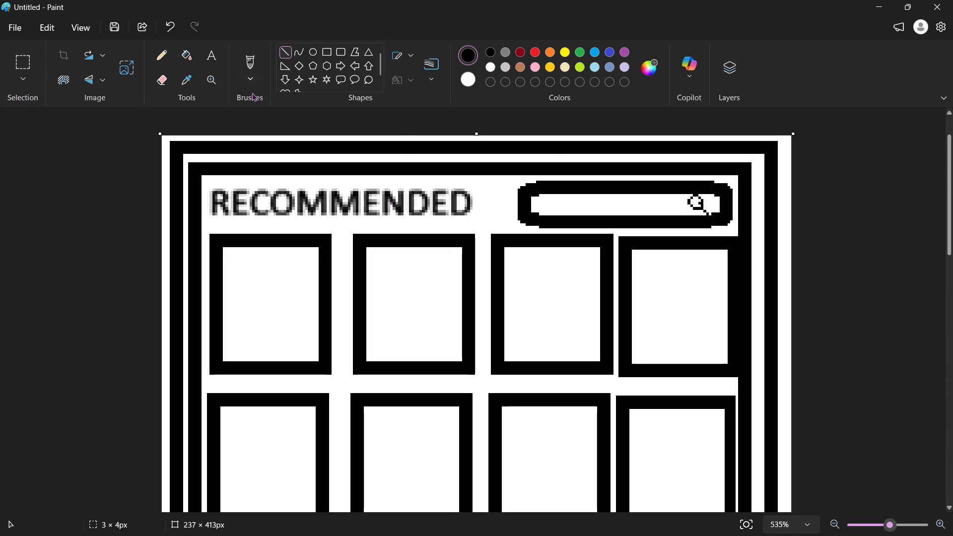
Add the text "Search" in Calibri size 9 and position it at the left end inside the search bar.
click(204, 53)
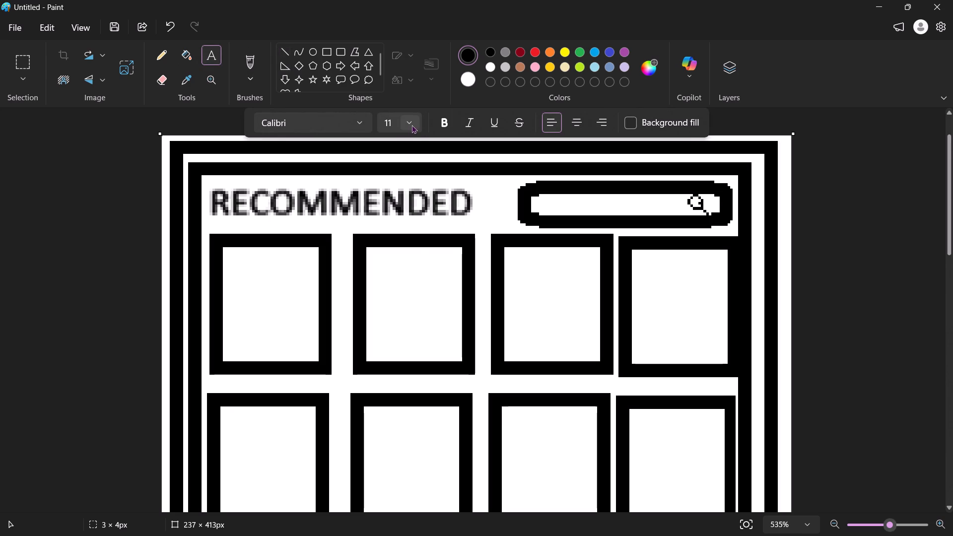
click(412, 125)
click(397, 175)
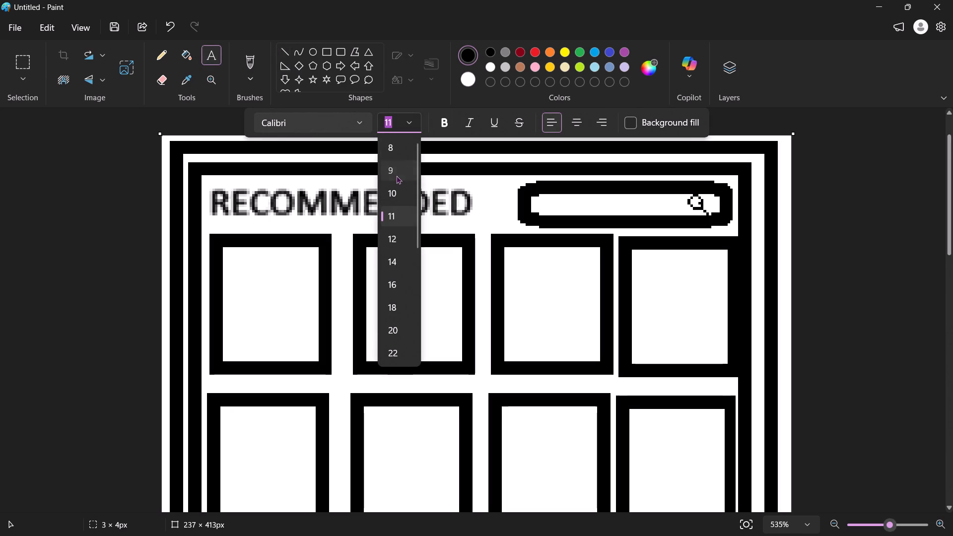
click(555, 209)
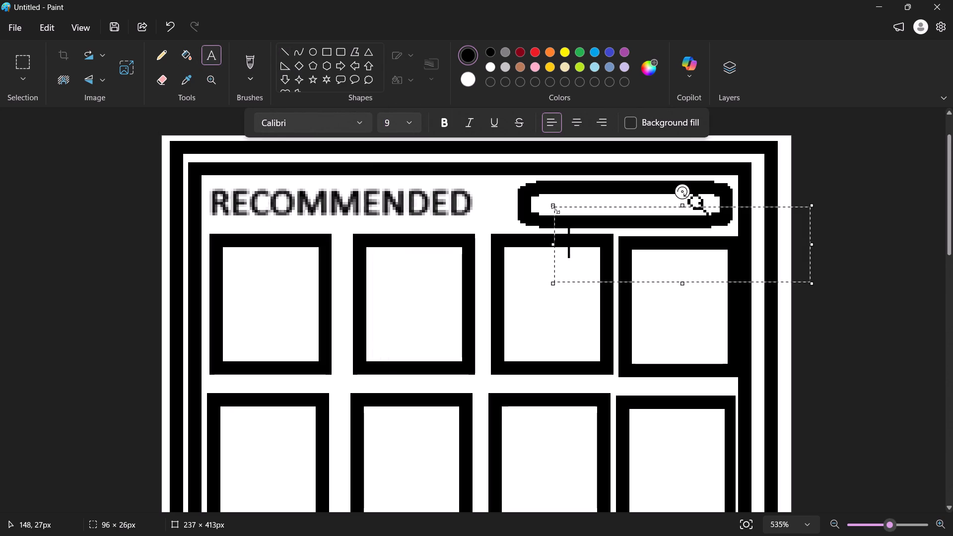
key(shift+s)
text(earch)
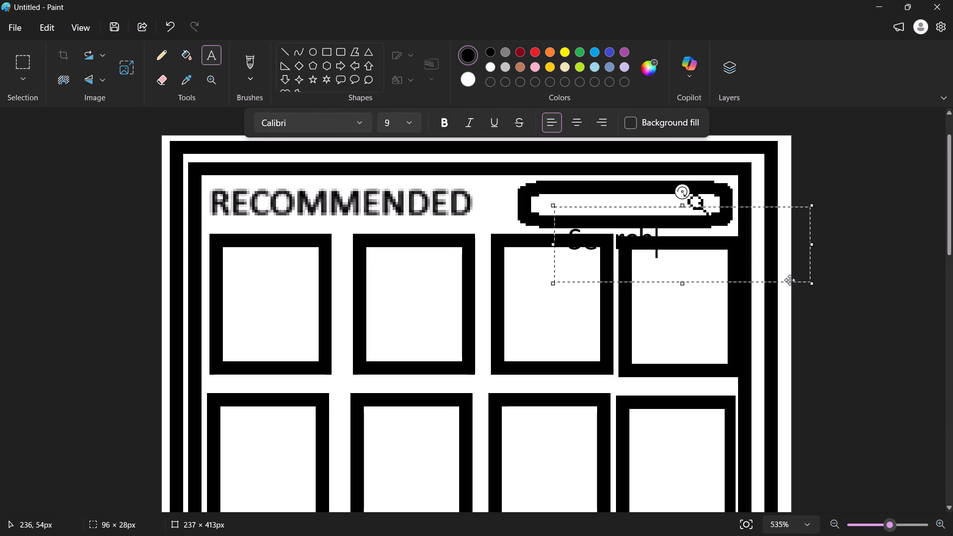
drag(790, 280, 762, 246)
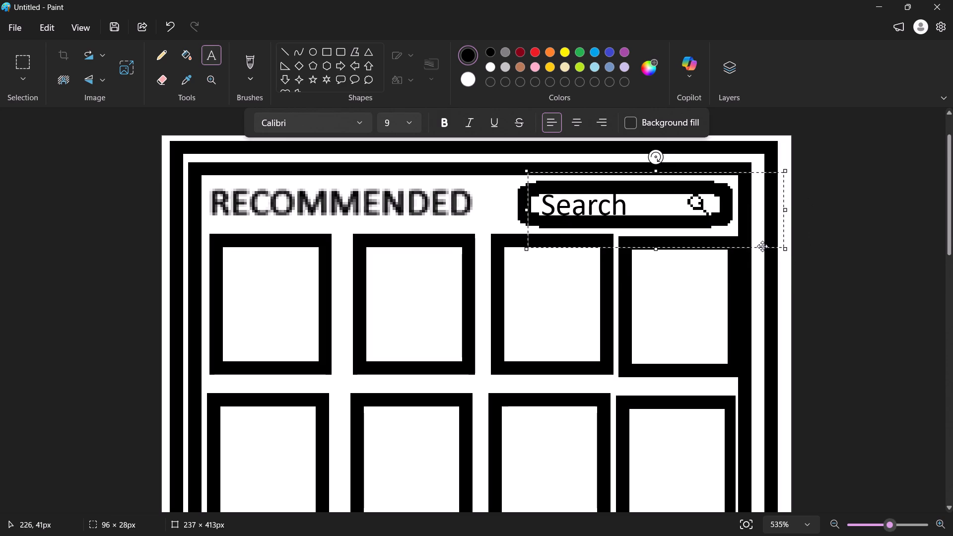
drag(762, 246, 762, 246)
Set the font size of the whole Search text to 8.
key(ctrl+a)
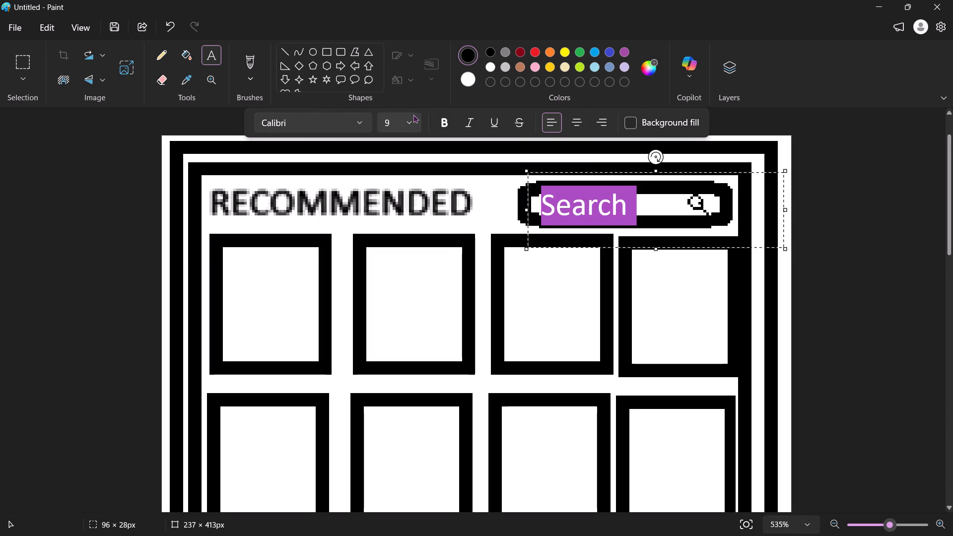
click(413, 114)
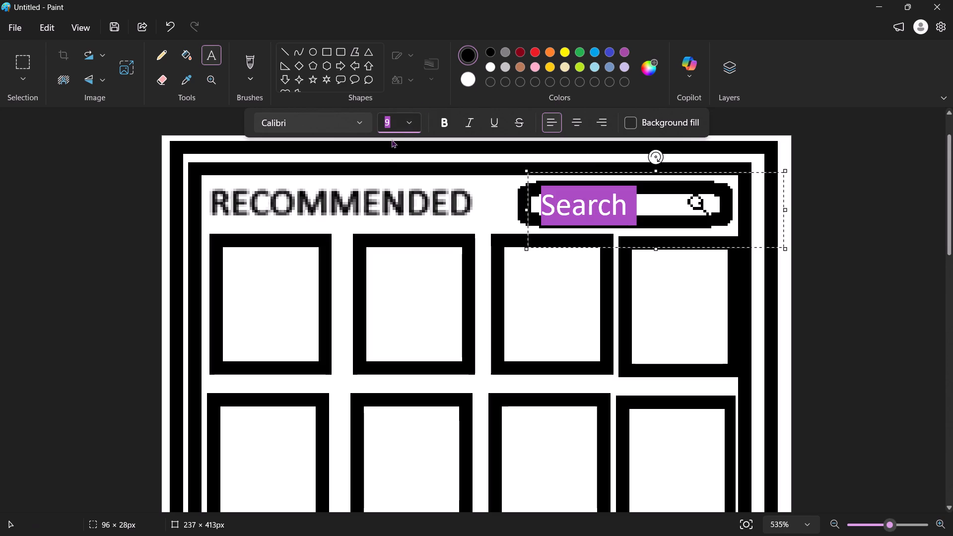
key(8)
key(Return)
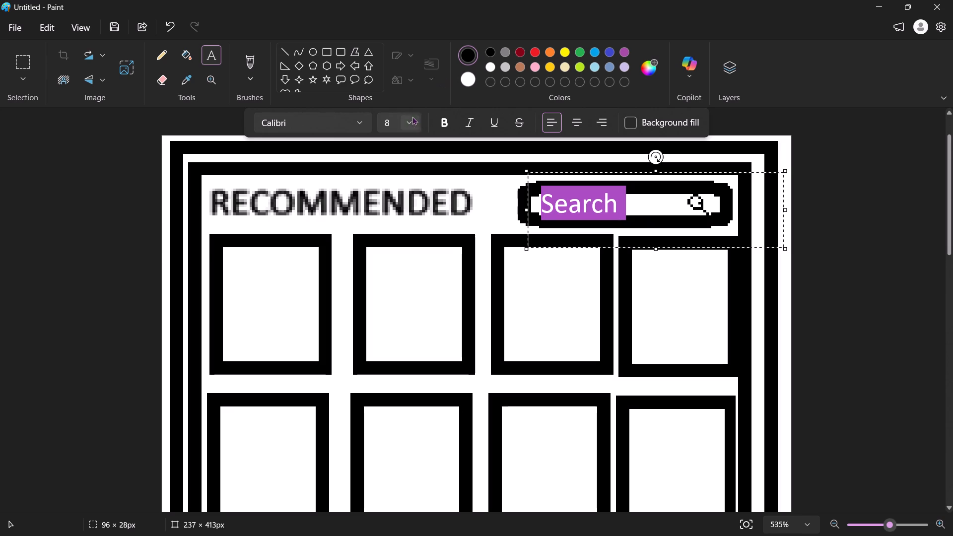
Set the Search text's font size to 5 and move it down to fit inside the search bar, then commit it.
click(399, 123)
key(5)
key(Return)
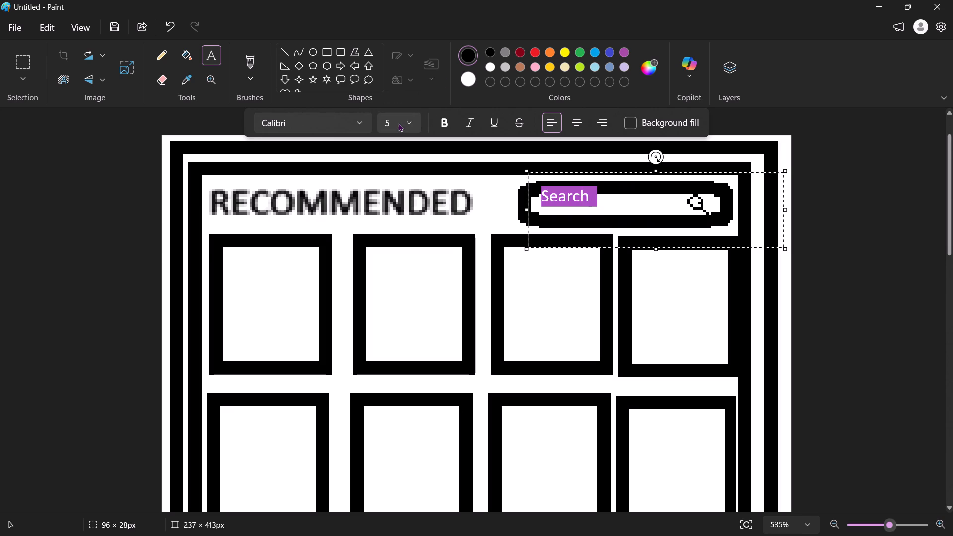
drag(620, 245, 621, 254)
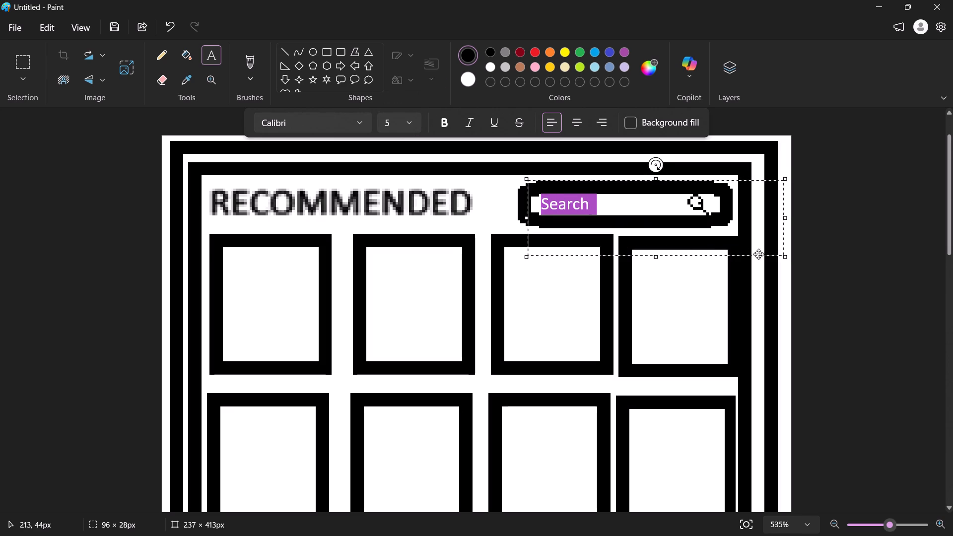
click(842, 238)
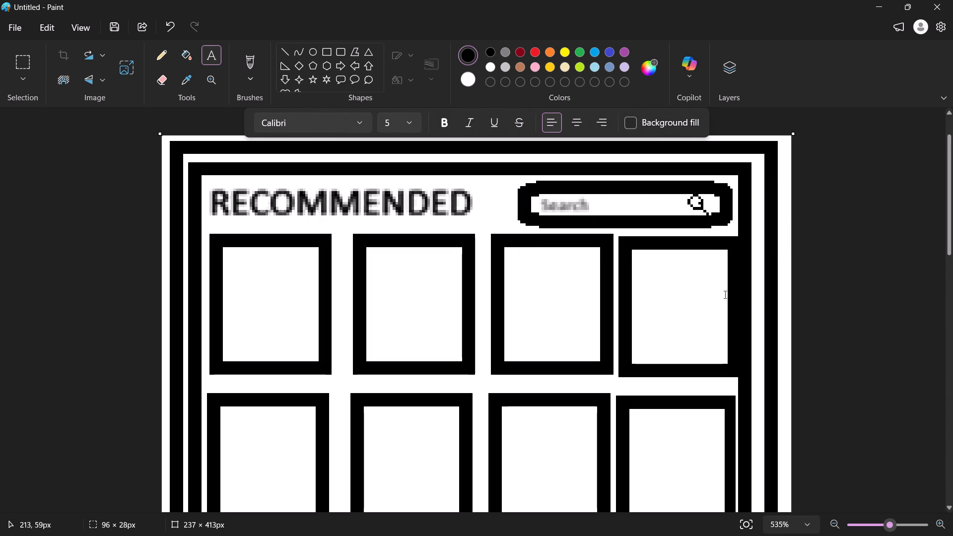
ctrl+scroll(725, 295, down, 9)
scroll(725, 295, up, 4)
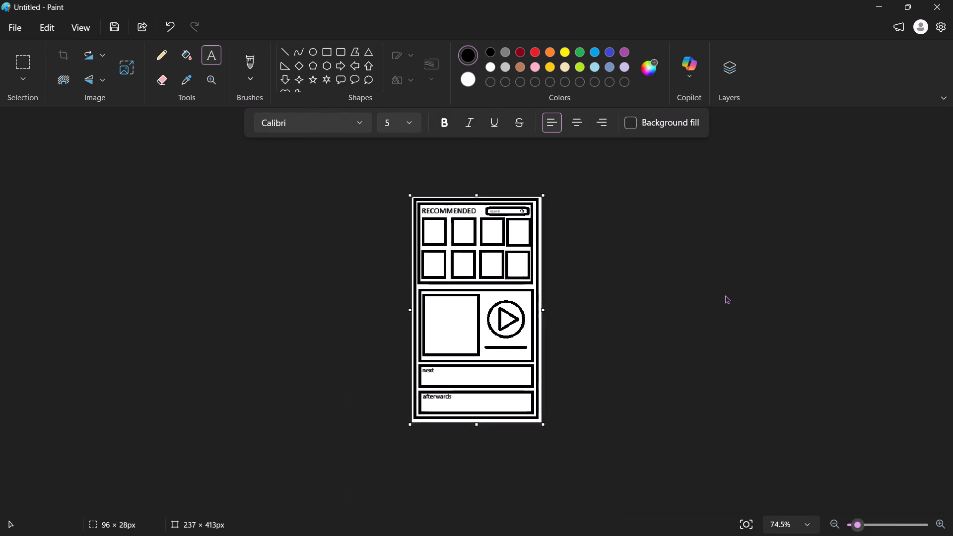
scroll(725, 295, up, 2)
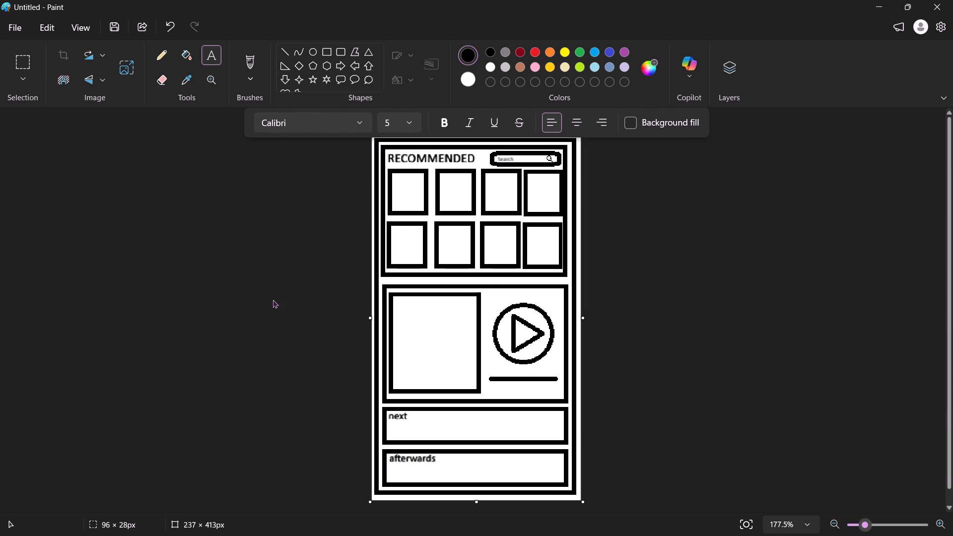
click(21, 30)
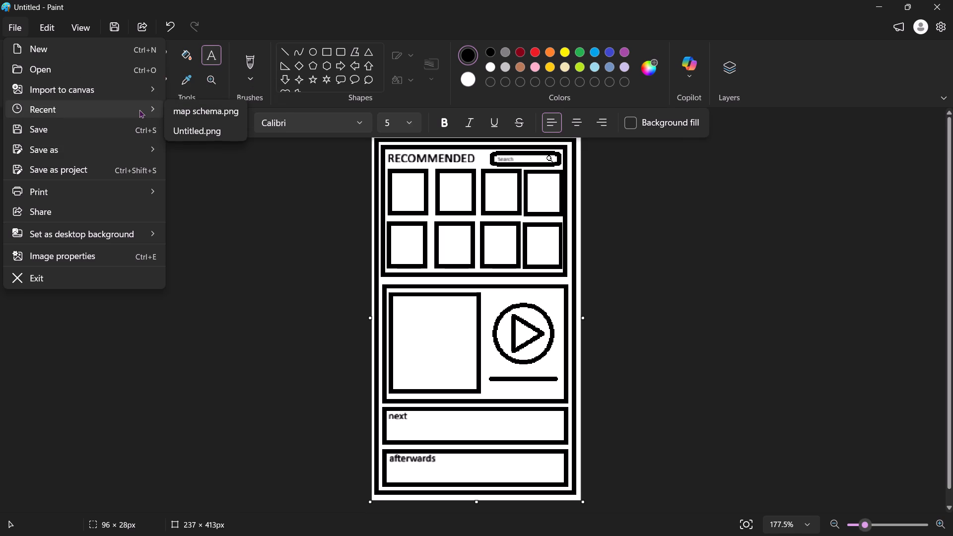
click(117, 156)
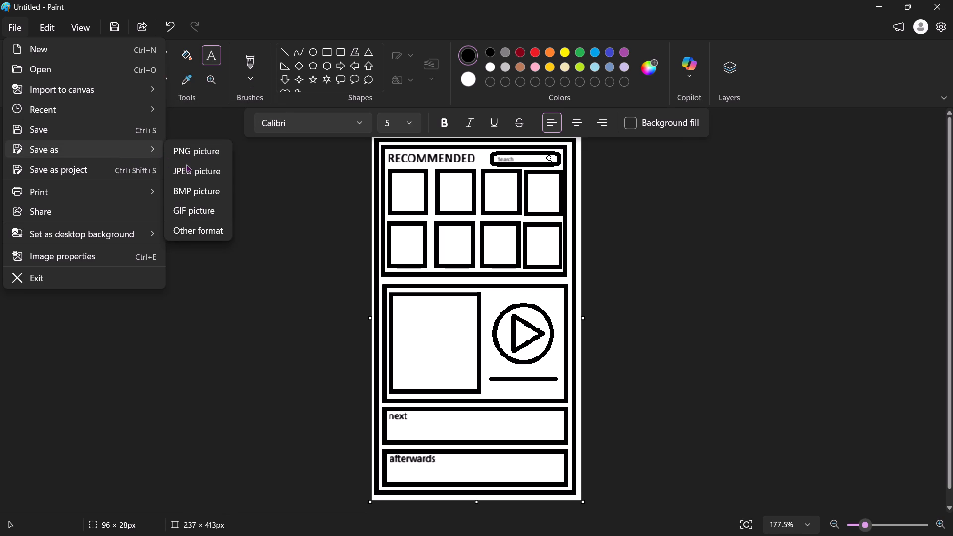